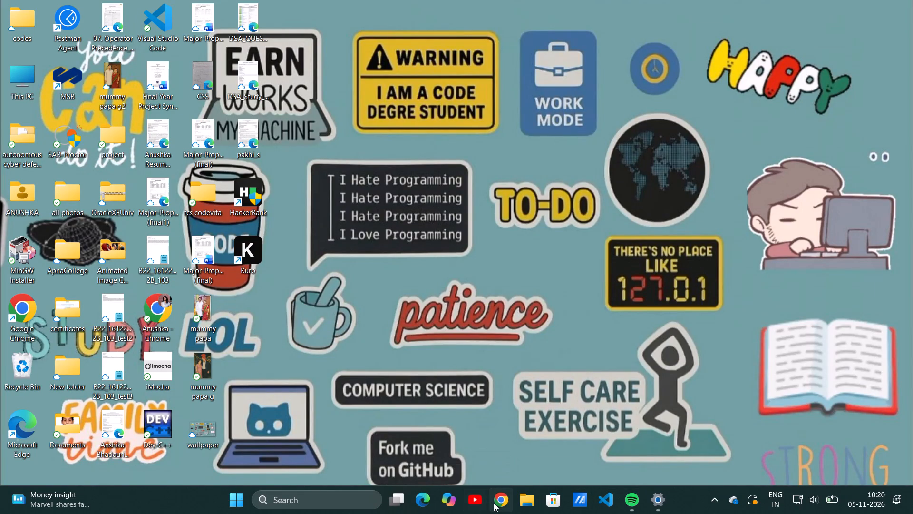
Open the recent Word document "Major Project Report Guideleines2026" from File Explorer.
double_click(527, 504)
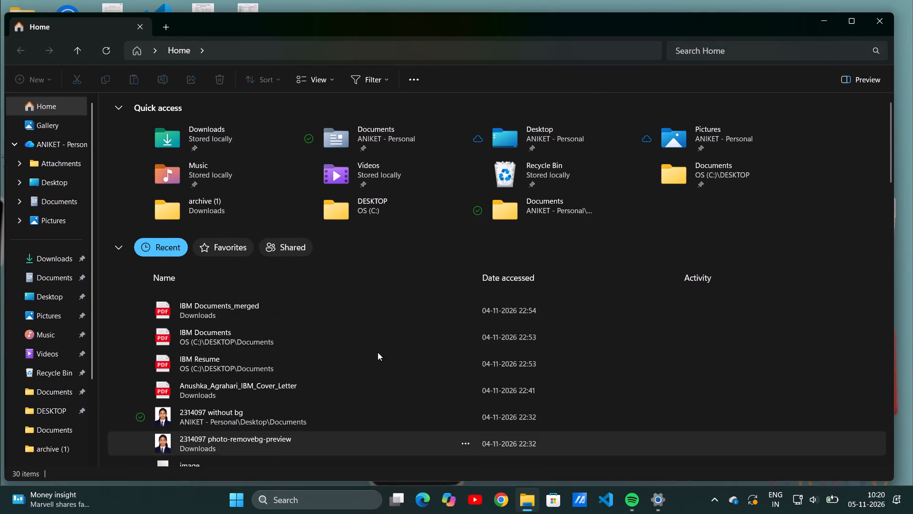
scroll(284, 429, "down", 1)
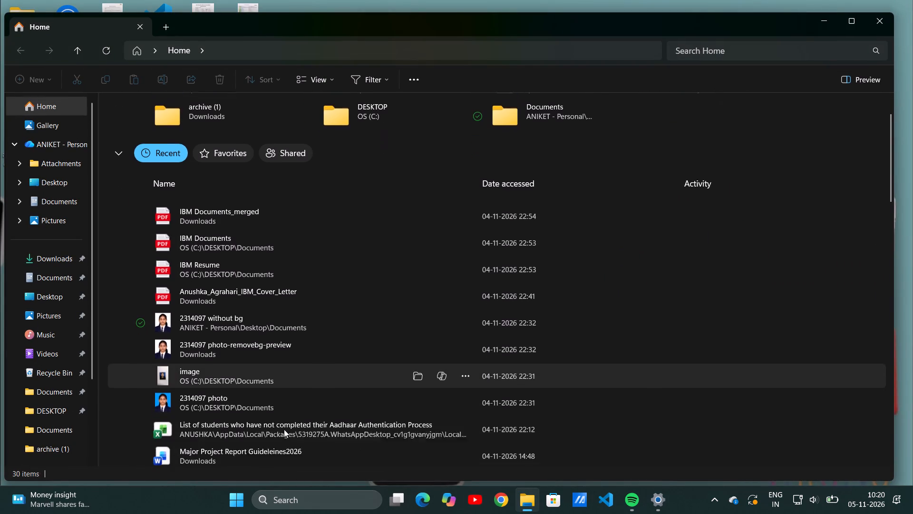
scroll(284, 429, "down", 1)
double_click(268, 428)
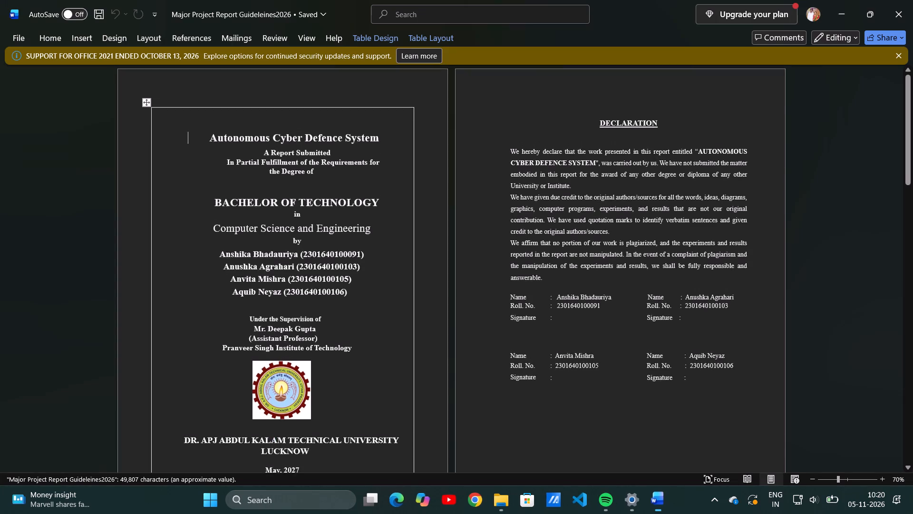
Look through the project report from the title page to Chapter 4, examining its chapters, tables and page layout.
scroll(463, 332, "down", 7)
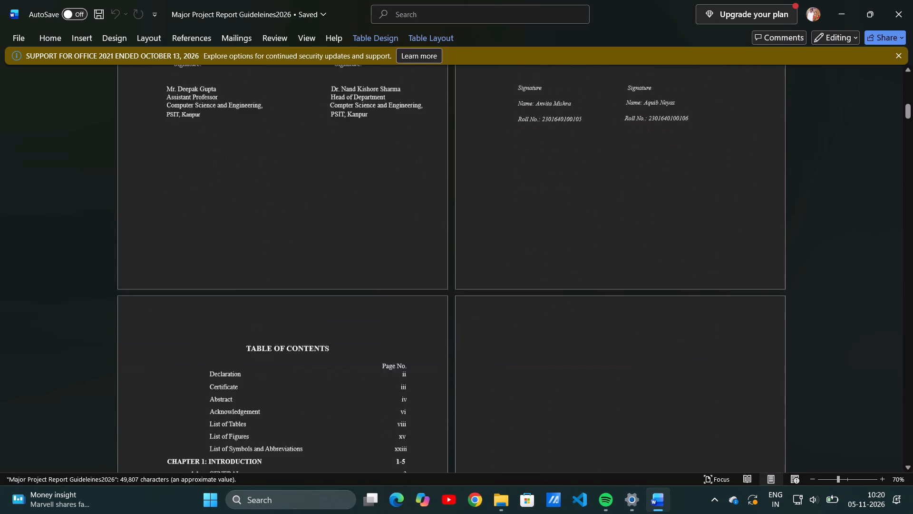
scroll(463, 332, "down", 9)
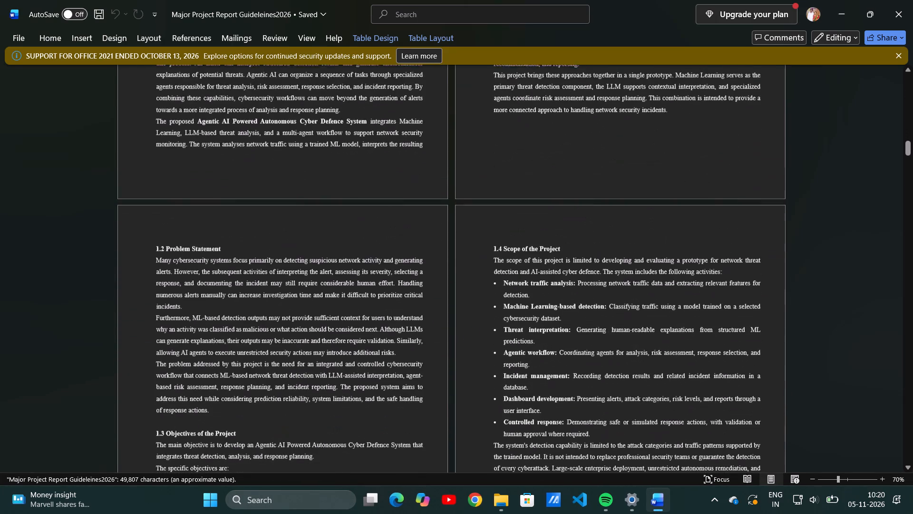
scroll(463, 332, "up", 1)
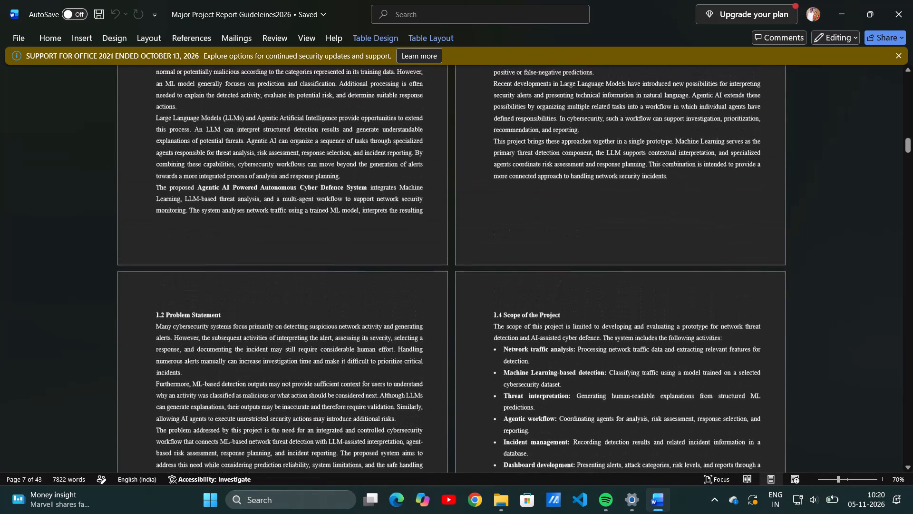
scroll(463, 332, "up", 1)
scroll(463, 332, "down", 4)
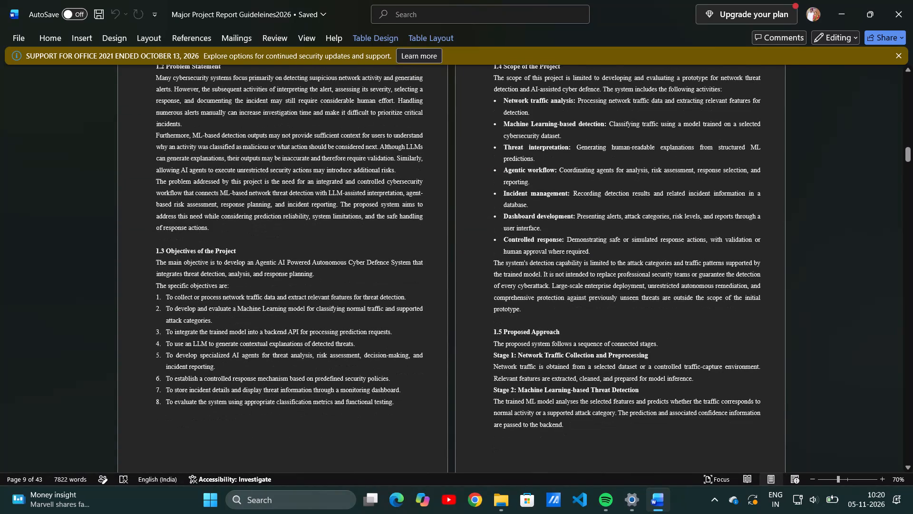
scroll(463, 332, "down", 16)
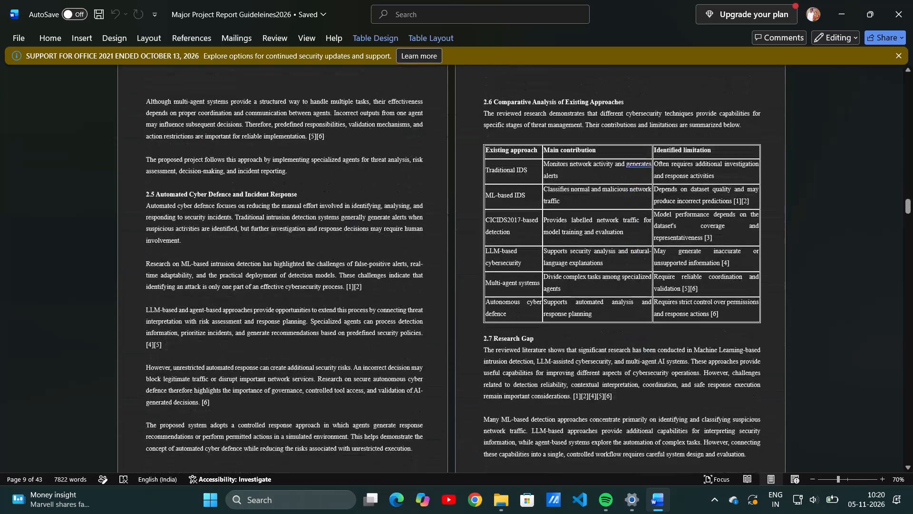
scroll(463, 332, "down", 11)
scroll(463, 332, "up", 1, "ctrl")
scroll(463, 332, "down", 1, "ctrl")
scroll(463, 332, "up", 1, "ctrl")
scroll(463, 332, "down", 1, "ctrl")
scroll(463, 332, "down", 1)
scroll(463, 332, "up", 1, "ctrl")
scroll(463, 332, "down", 5, "ctrl")
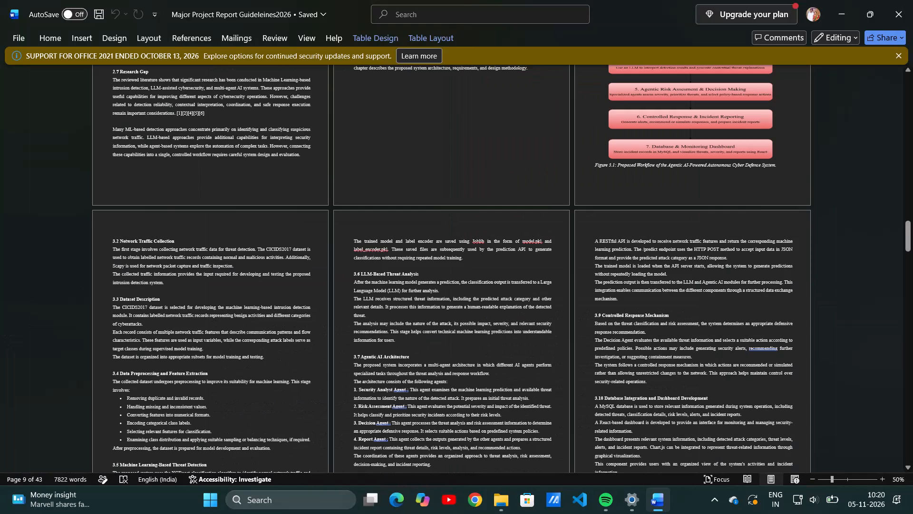
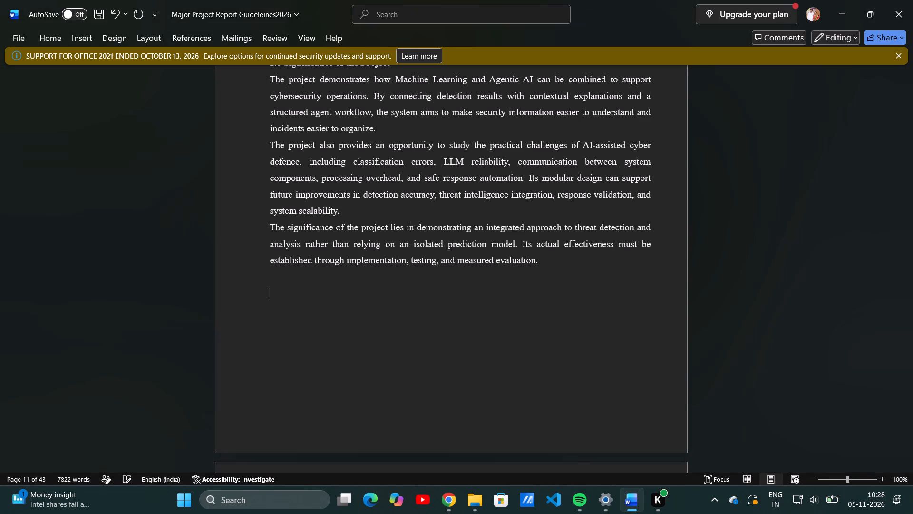
key("ctrl+v")
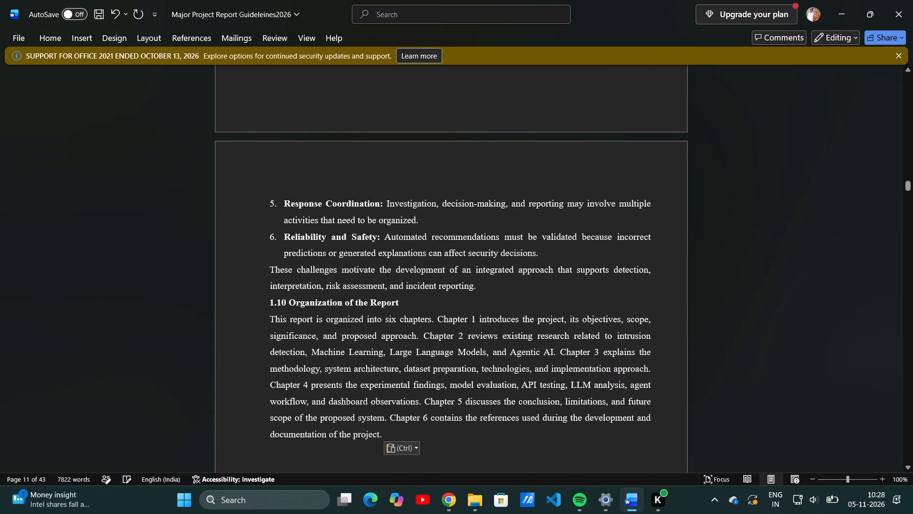
scroll(544, 267, "up", 9)
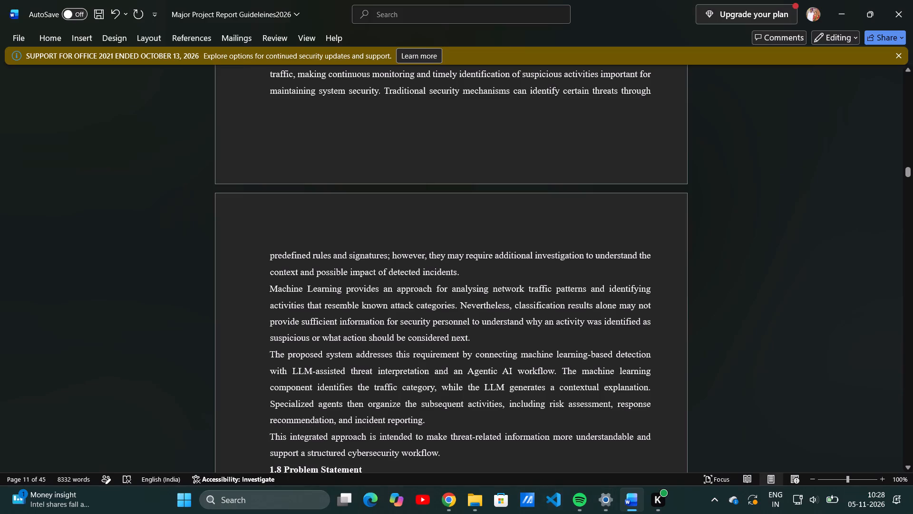
key("ctrl+s")
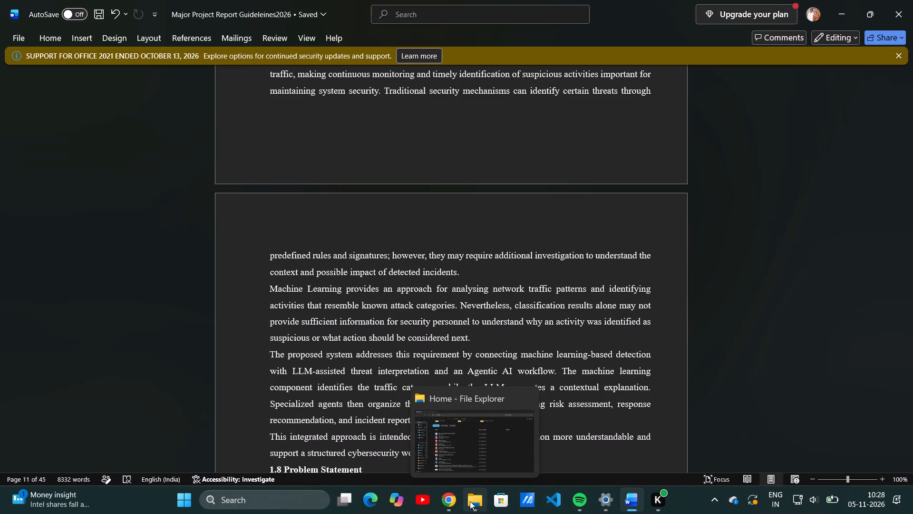
Search the computer for "w" to find WhatsApp.
left_click(294, 496)
key("w")
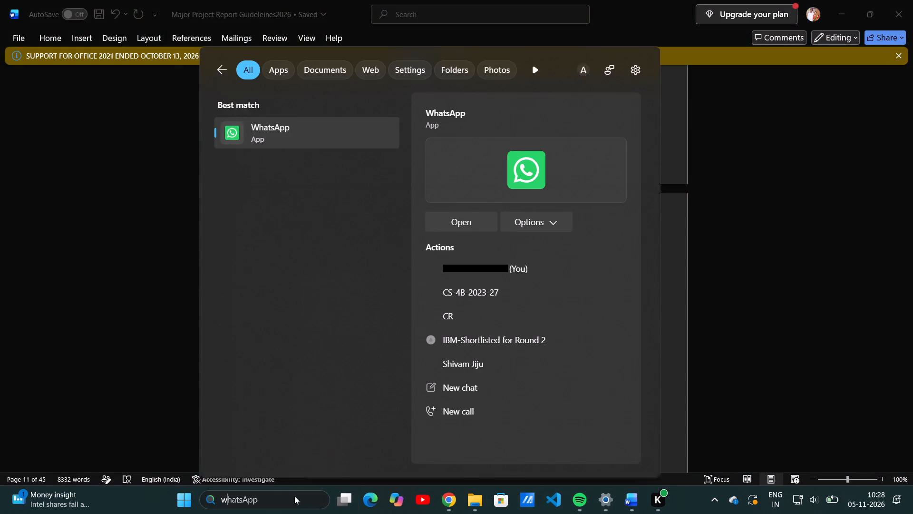
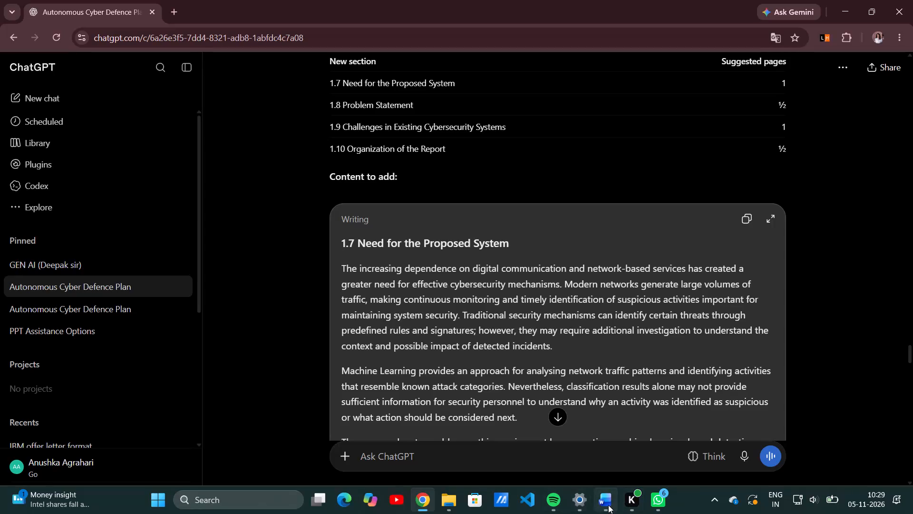
Switch to the Word report and insert a blank line between the end of section 1.7 and the 1.8 Problem Statement heading.
left_click(608, 505)
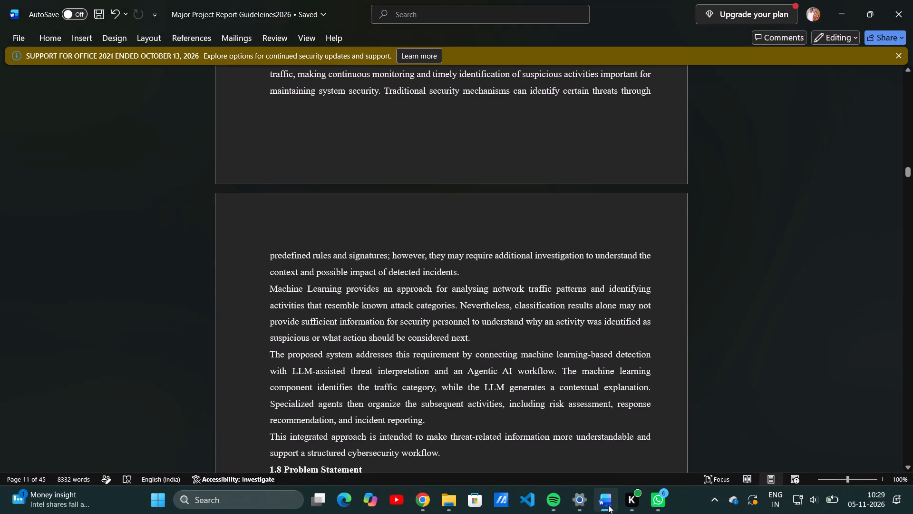
scroll(388, 271, "up", 7)
left_click(388, 271)
scroll(388, 271, "down", 1)
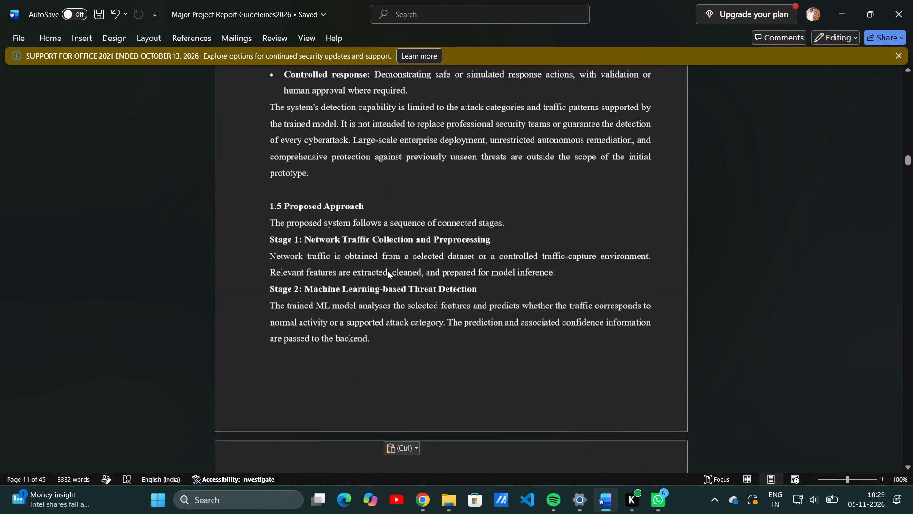
scroll(388, 271, "down", 3)
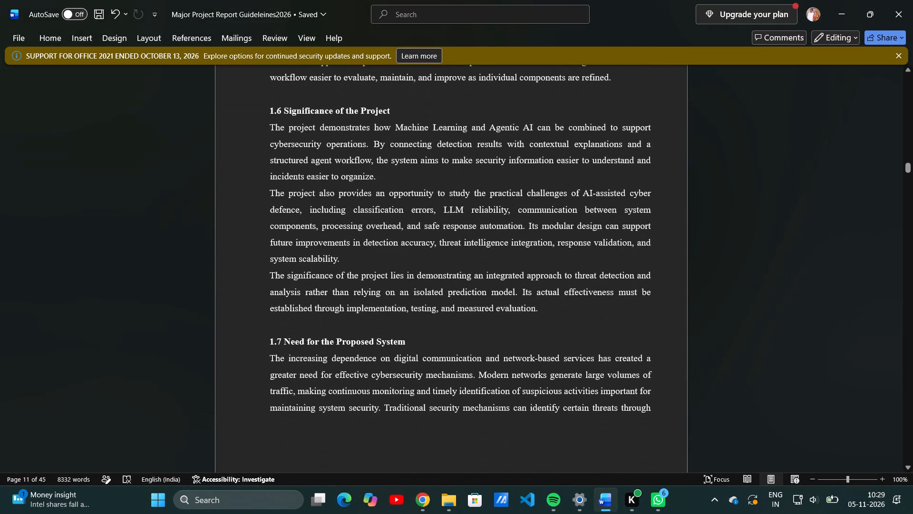
scroll(389, 258, "down", 2)
scroll(389, 258, "up", 1, "ctrl")
scroll(389, 258, "down", 3, "ctrl")
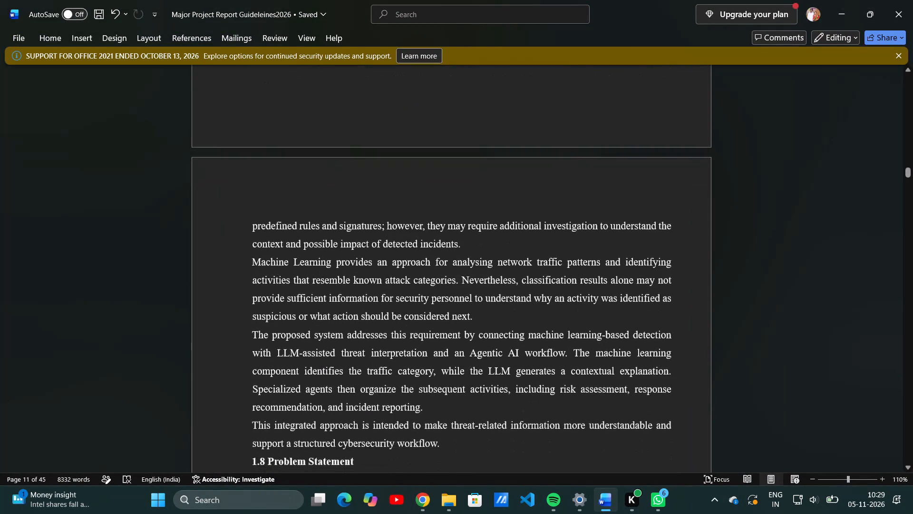
scroll(389, 258, "down", 1)
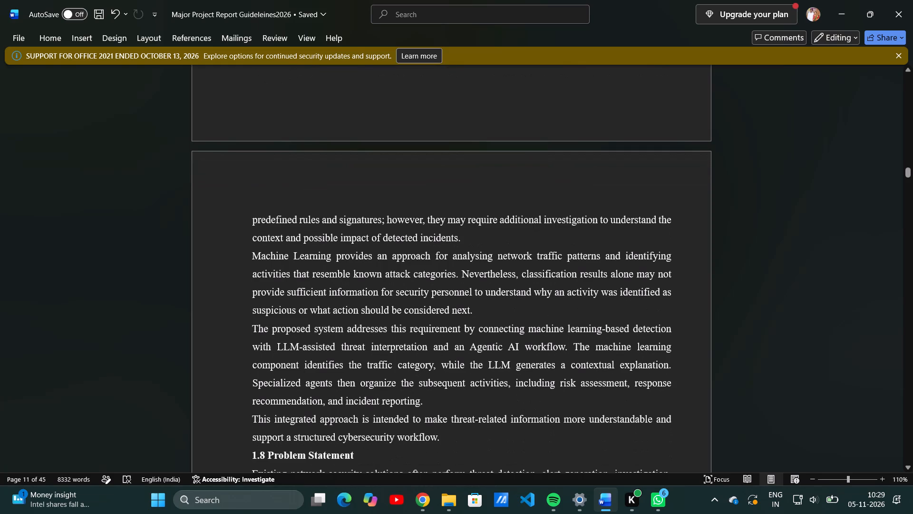
scroll(393, 299, "down", 3)
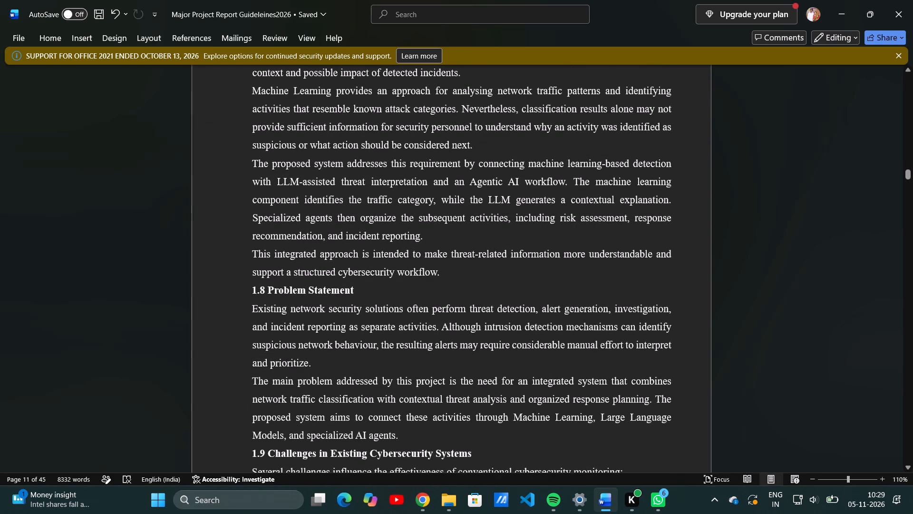
left_click(454, 274)
key("Return")
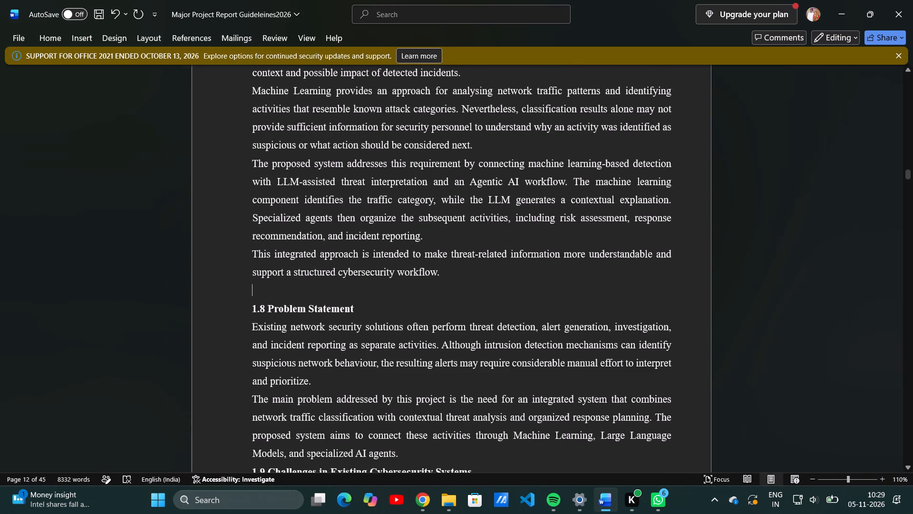
Insert a blank line between the end of section 1.8 and the 1.9 Challenges in Existing Cybersecurity Systems heading.
scroll(454, 239, "up", 1, "ctrl")
scroll(454, 239, "down", 2)
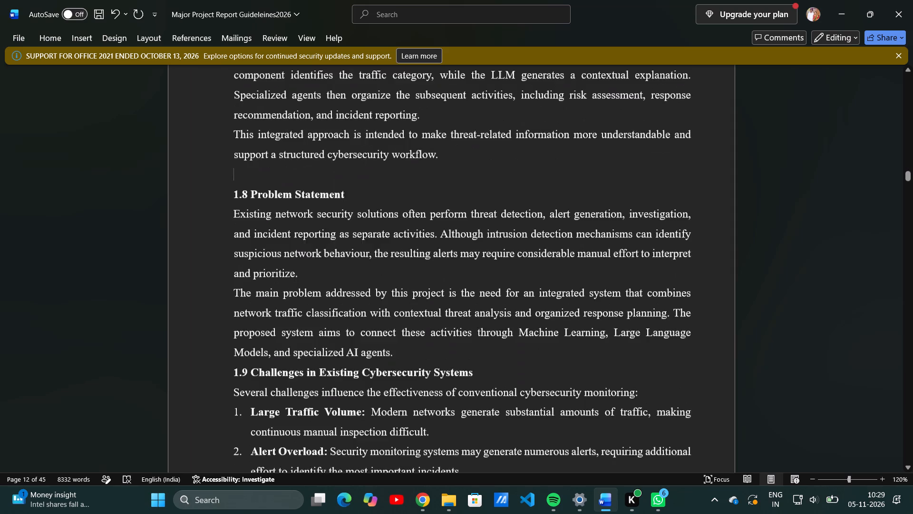
scroll(454, 239, "down", 2)
left_click(394, 144)
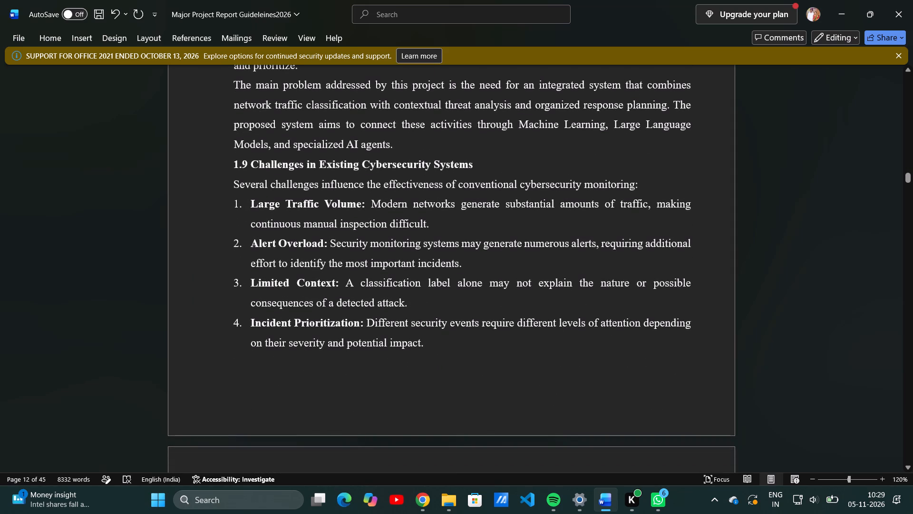
key("Return")
Insert a blank line between the end of section 1.9 and the 1.10 Organization of the Report heading.
scroll(394, 144, "down", 1)
scroll(394, 144, "up", 1, "ctrl")
scroll(394, 144, "down", 1, "ctrl")
scroll(394, 144, "down", 1)
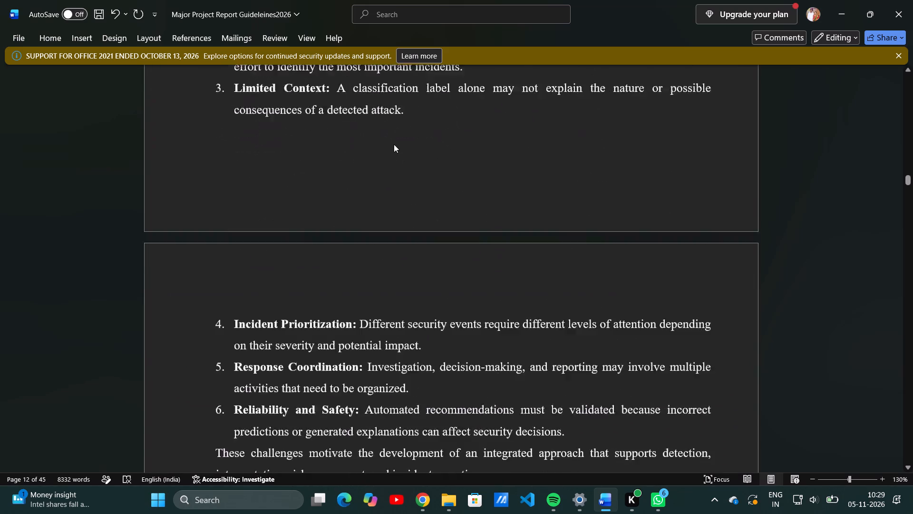
scroll(394, 144, "down", 1)
scroll(394, 144, "down", 3, "ctrl")
scroll(394, 144, "down", 2)
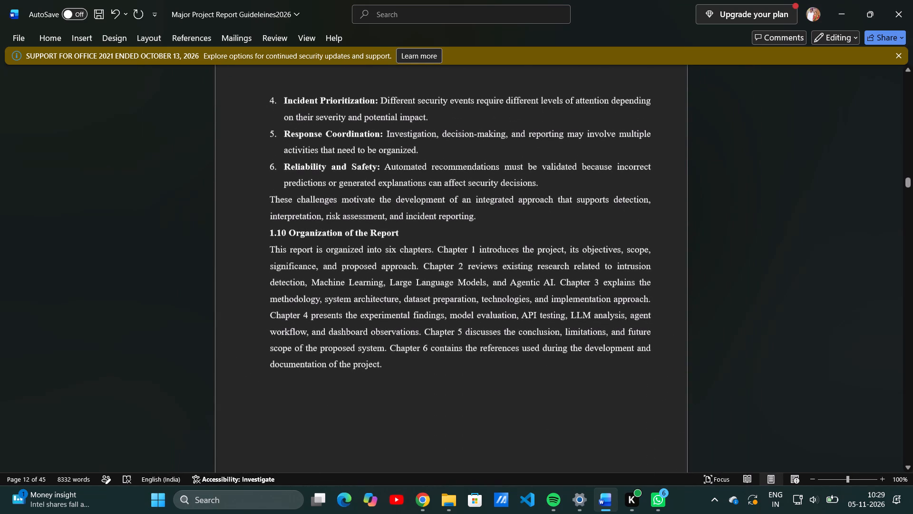
left_click(480, 214)
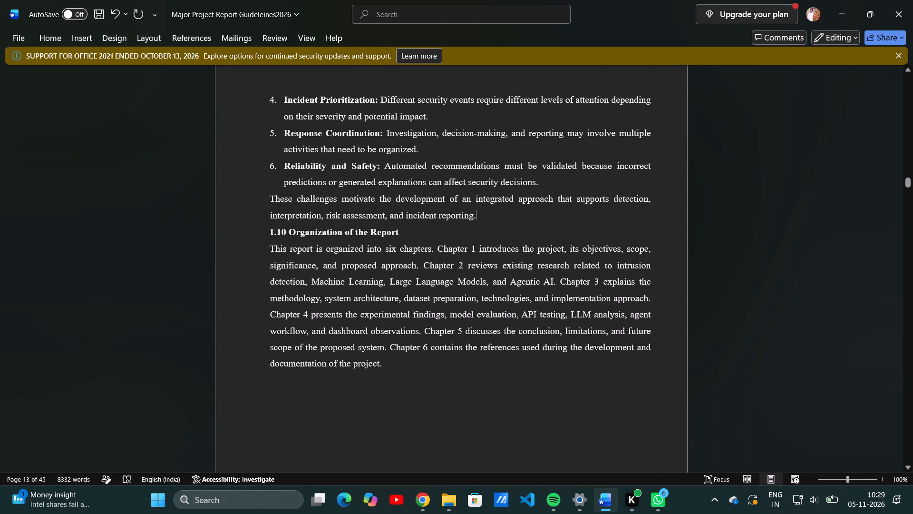
key("Return")
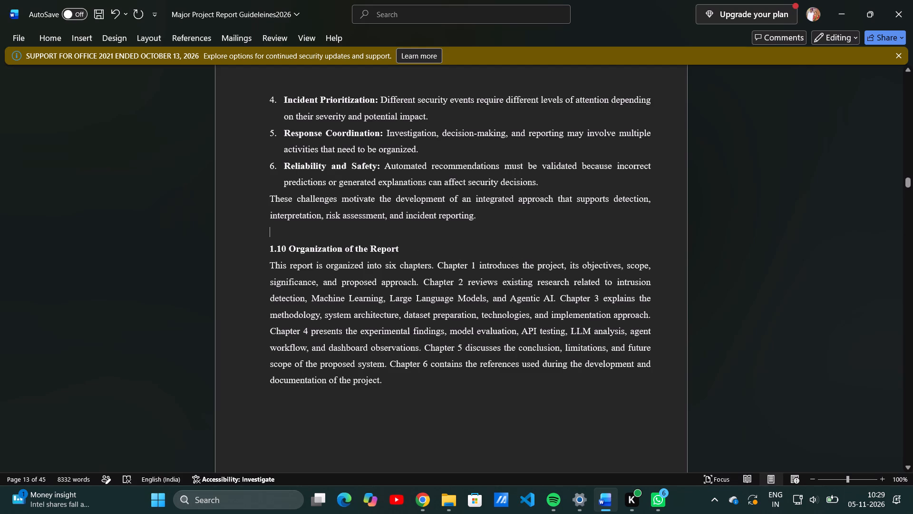
Delete the whole 1.10 Organization of the Report section, including its heading.
left_click_drag(395, 385, 271, 270)
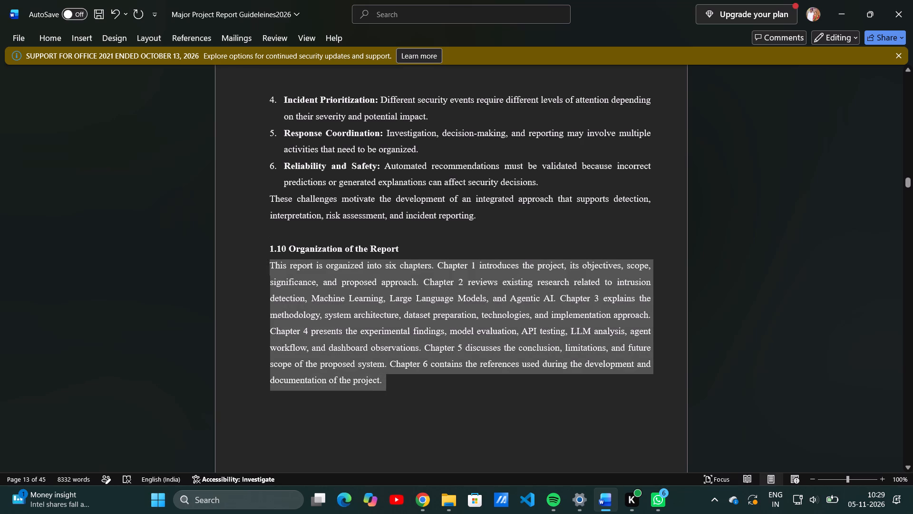
left_click_drag(271, 270, 262, 254)
key("BackSpace")
key("BackSpace")
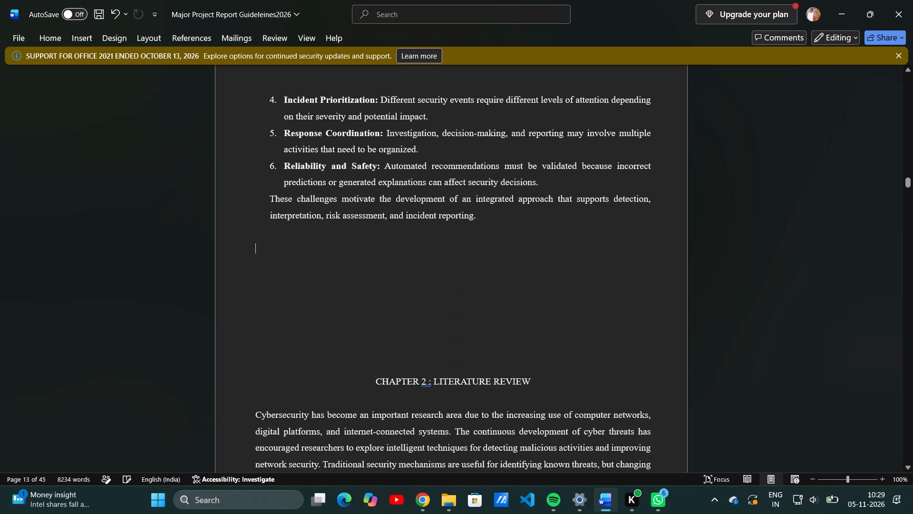
Add sixteen blank lines after section 1.9 to push the Chapter 2: Literature Review heading further down.
key("Return")
key("Return")
key("Return")
key("Return")
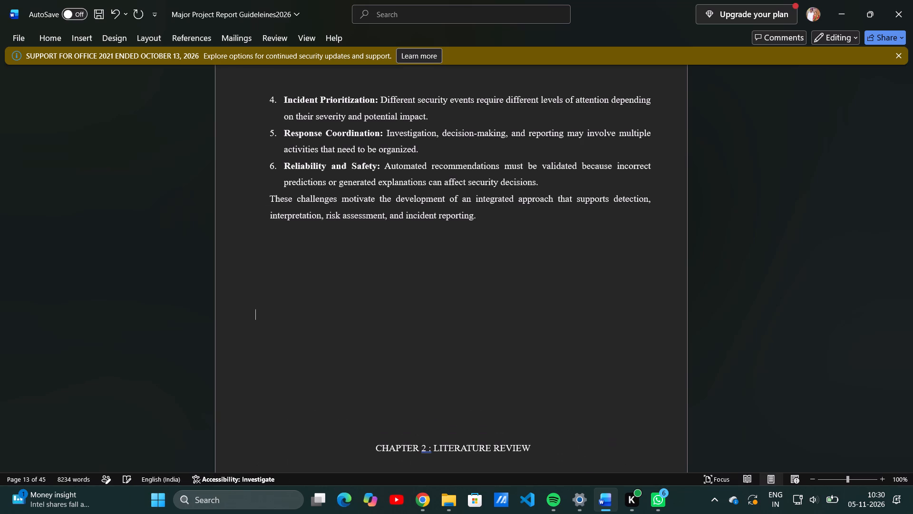
scroll(262, 254, "down", 3)
key("Return")
key("Return")
key("Return")
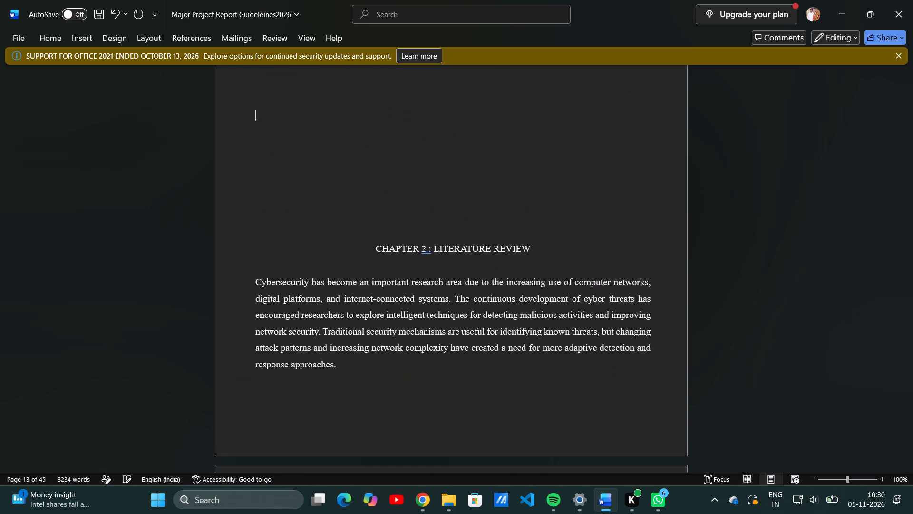
key("Return")
key("Return")
key("Return")
key("Return")
key("Return")
key("Return")
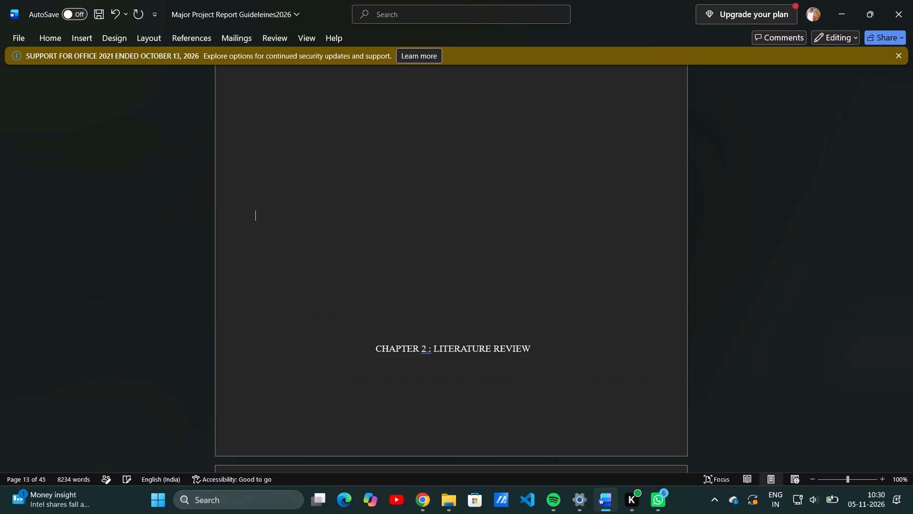
key("Return")
key("Return")
key("Return")
Change the six numbered challenges in section 1.9, from Large Traffic Volume to Reliability and Safety, to the second list level.
scroll(262, 254, "up", 2)
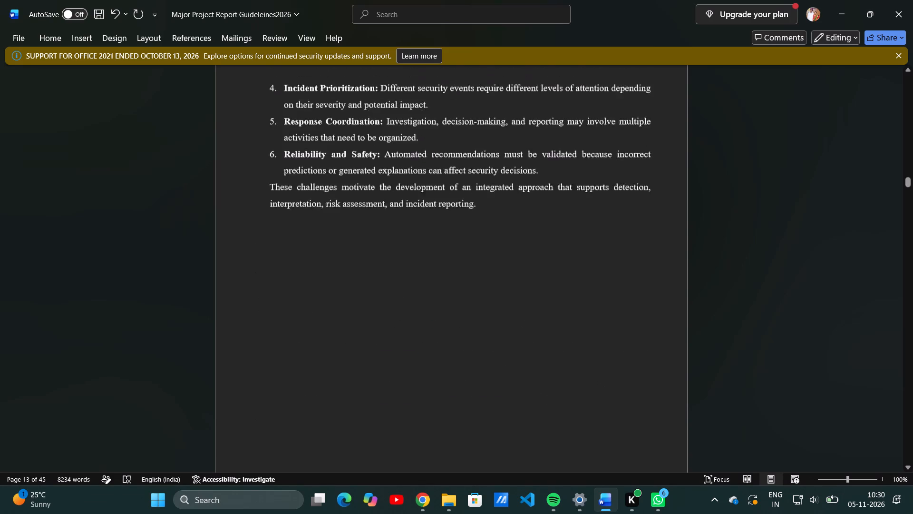
scroll(262, 254, "up", 4)
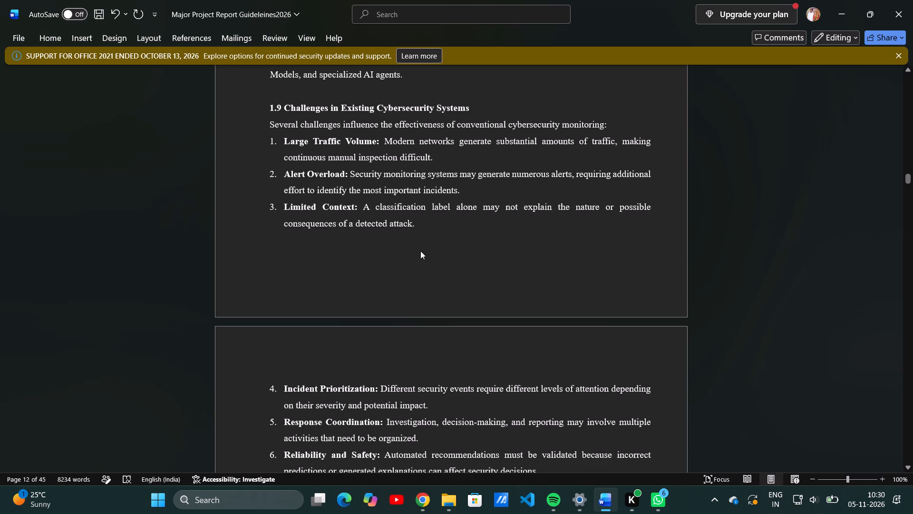
left_click_drag(281, 138, 486, 481)
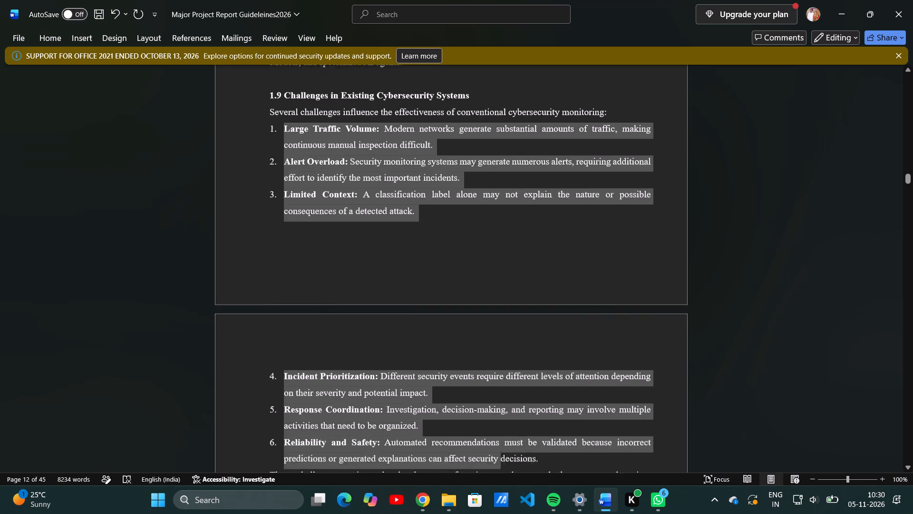
left_click_drag(486, 481, 552, 235)
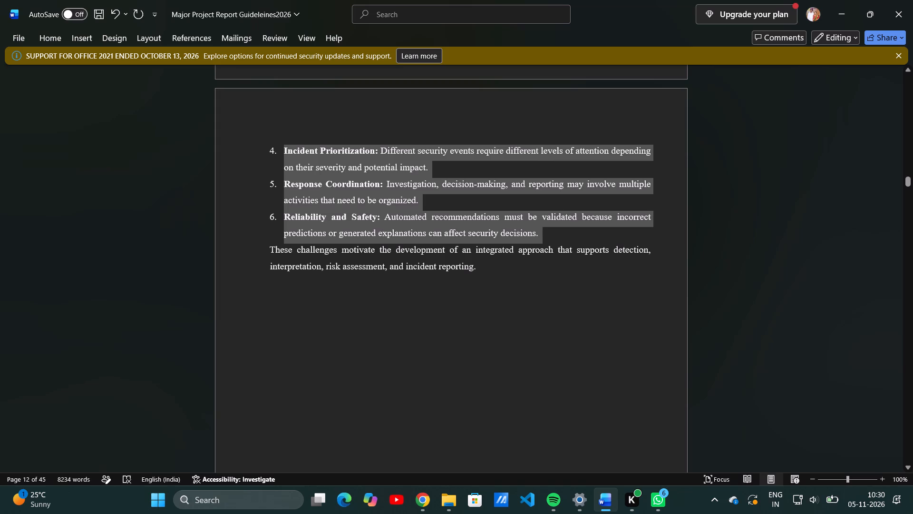
left_click_drag(552, 235, 552, 235)
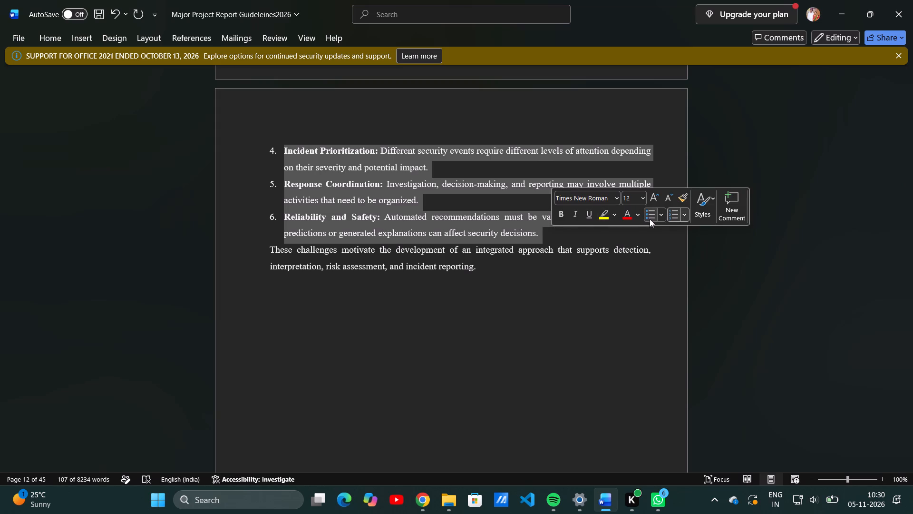
left_click(686, 212)
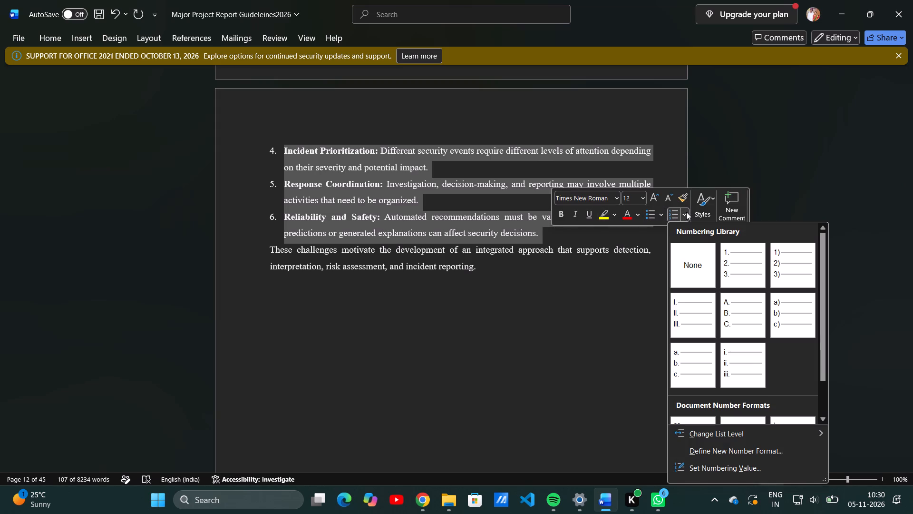
right_click(710, 385)
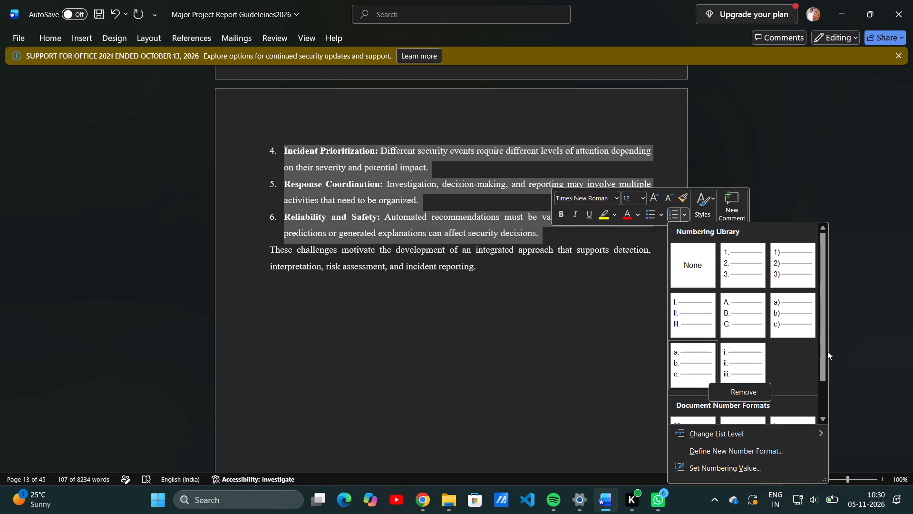
left_click_drag(824, 346, 839, 390)
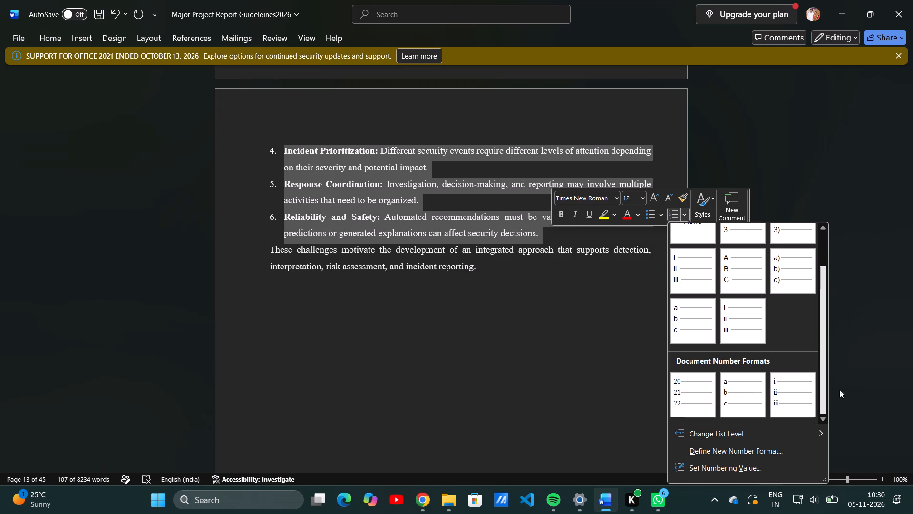
left_click_drag(839, 390, 849, 407)
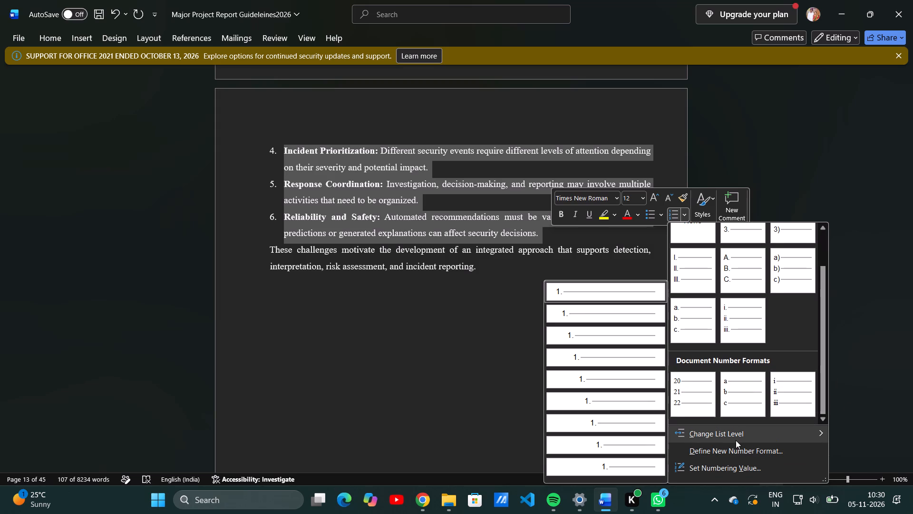
left_click(736, 440)
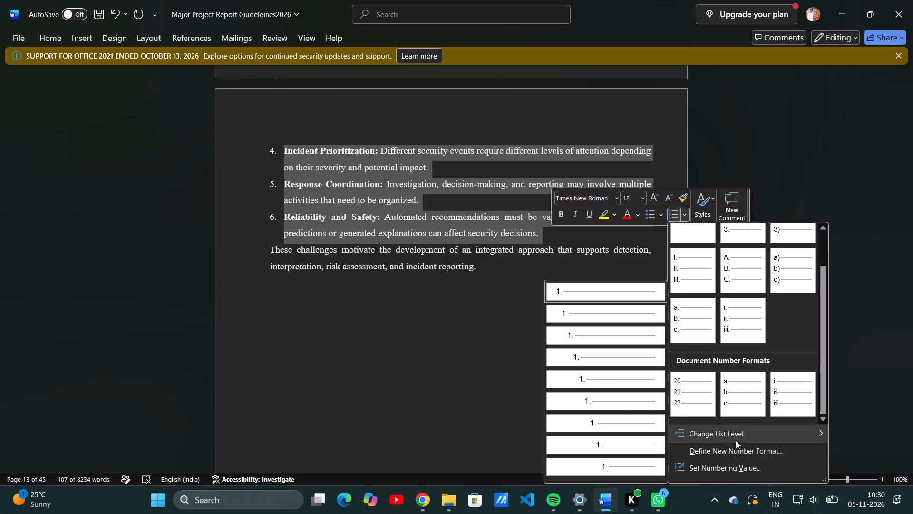
left_click(736, 440)
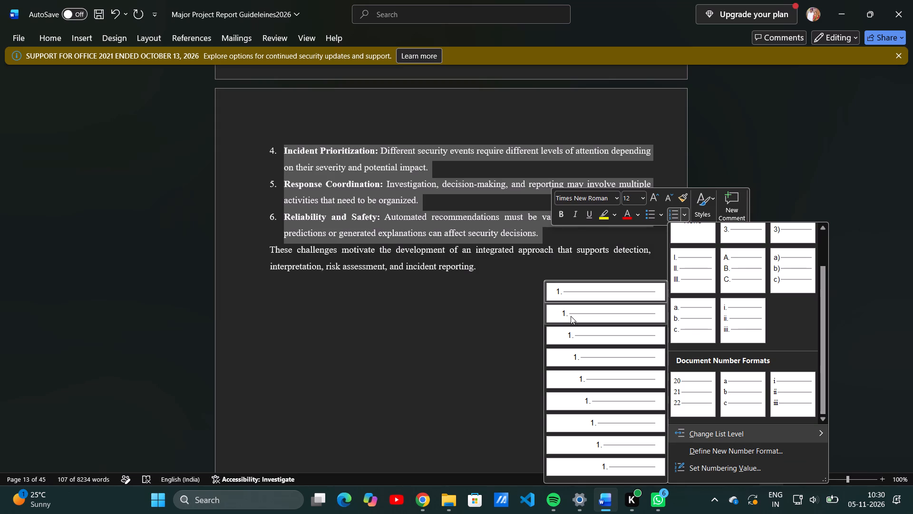
left_click(571, 314)
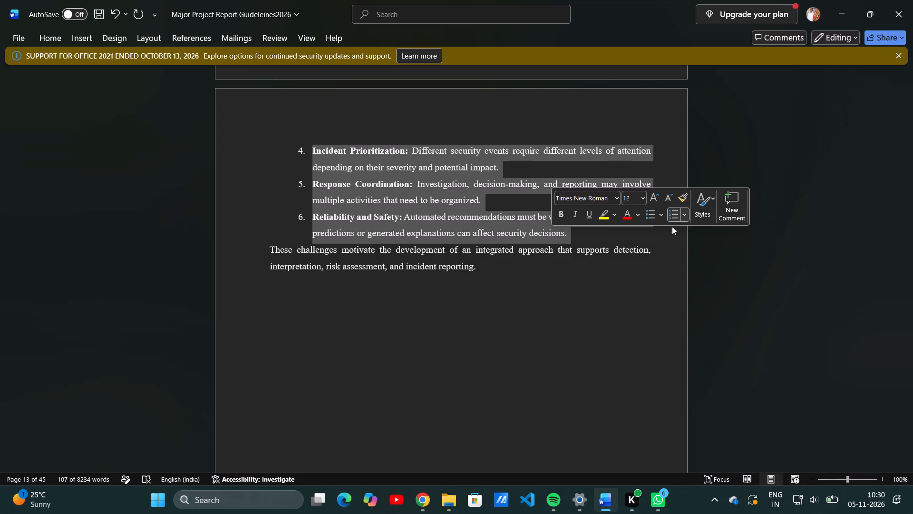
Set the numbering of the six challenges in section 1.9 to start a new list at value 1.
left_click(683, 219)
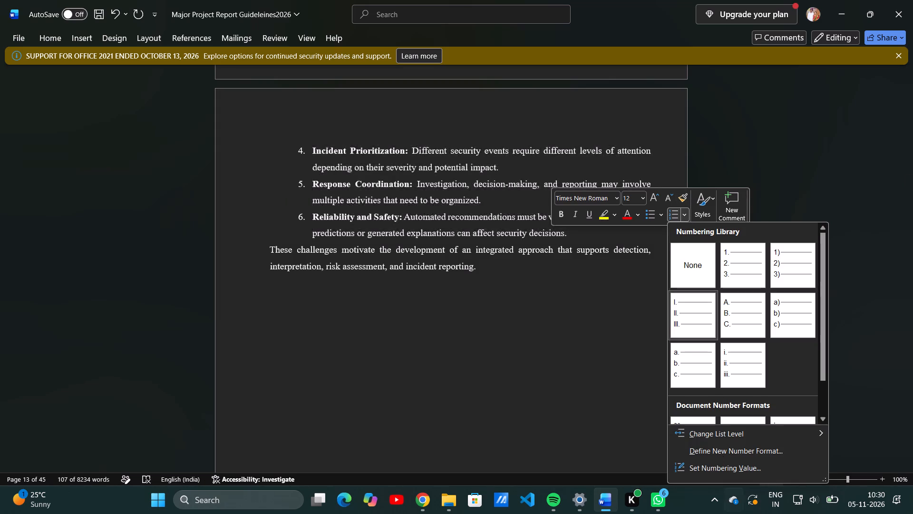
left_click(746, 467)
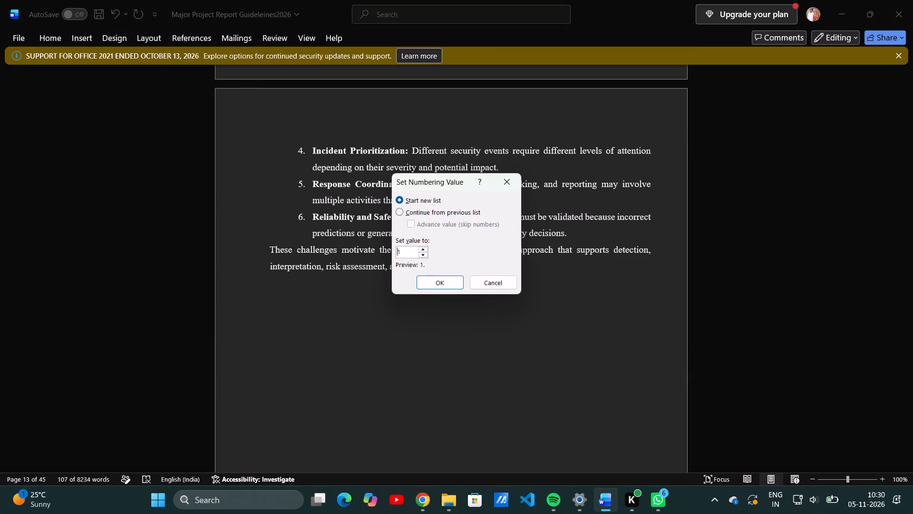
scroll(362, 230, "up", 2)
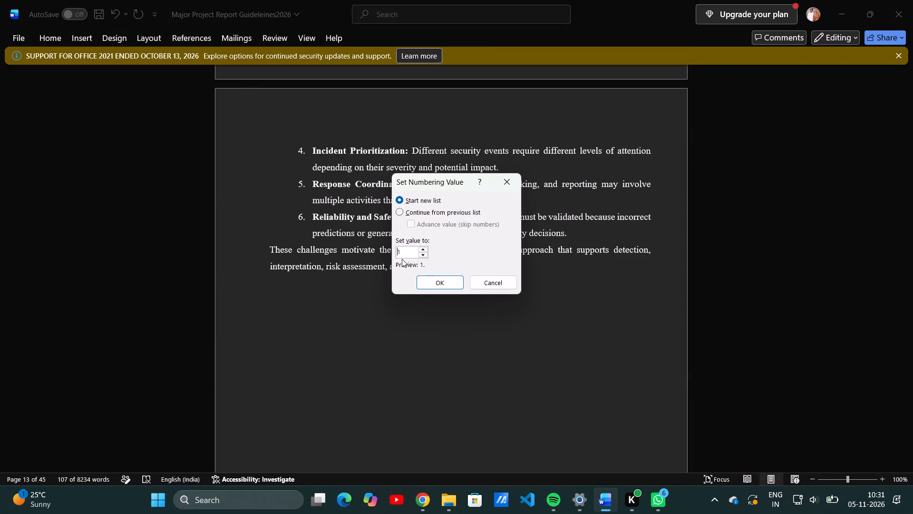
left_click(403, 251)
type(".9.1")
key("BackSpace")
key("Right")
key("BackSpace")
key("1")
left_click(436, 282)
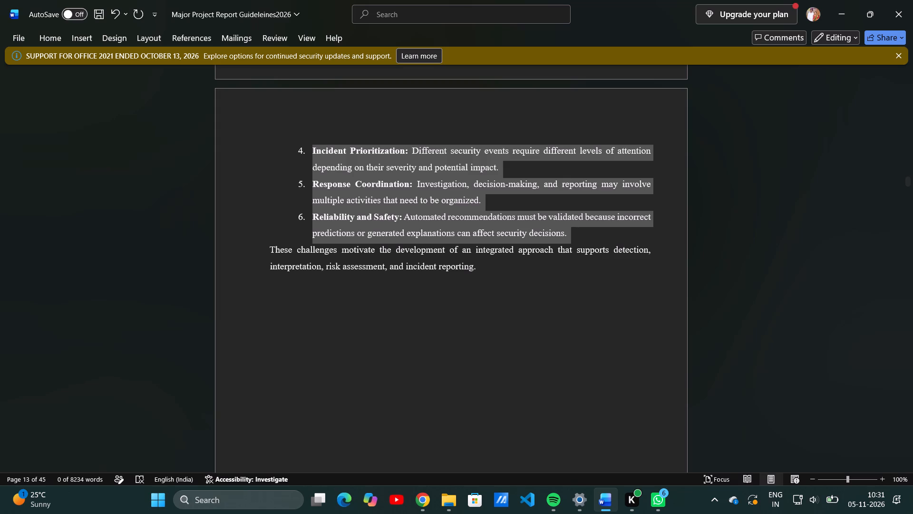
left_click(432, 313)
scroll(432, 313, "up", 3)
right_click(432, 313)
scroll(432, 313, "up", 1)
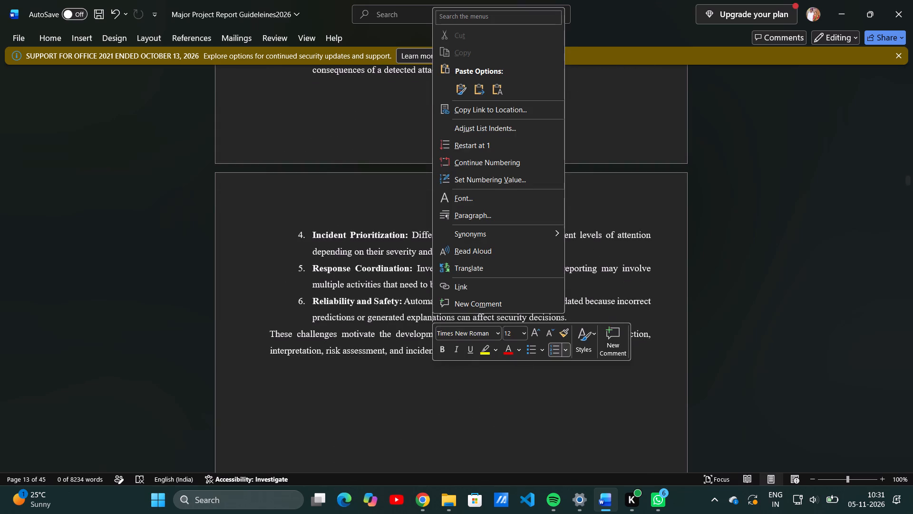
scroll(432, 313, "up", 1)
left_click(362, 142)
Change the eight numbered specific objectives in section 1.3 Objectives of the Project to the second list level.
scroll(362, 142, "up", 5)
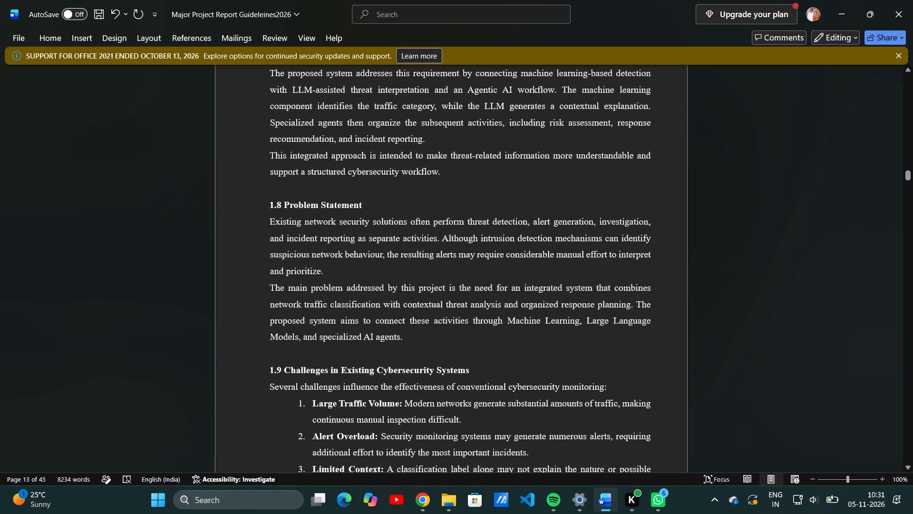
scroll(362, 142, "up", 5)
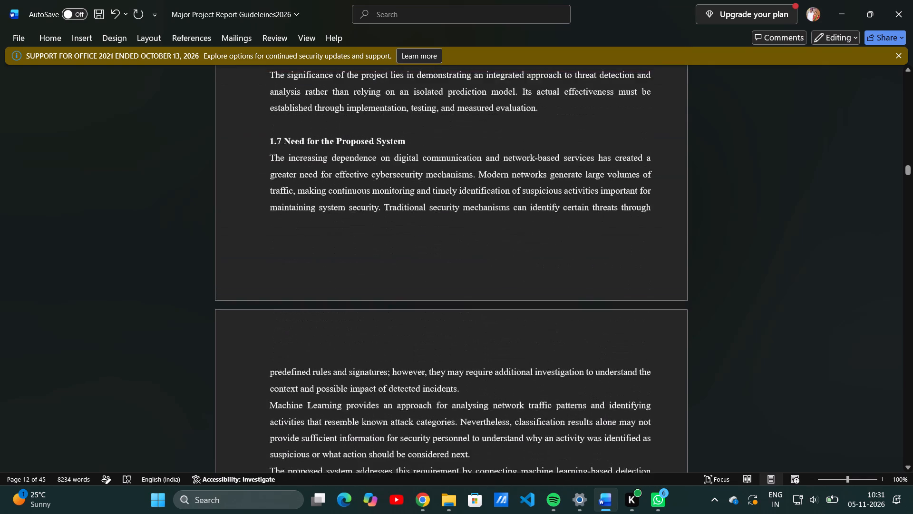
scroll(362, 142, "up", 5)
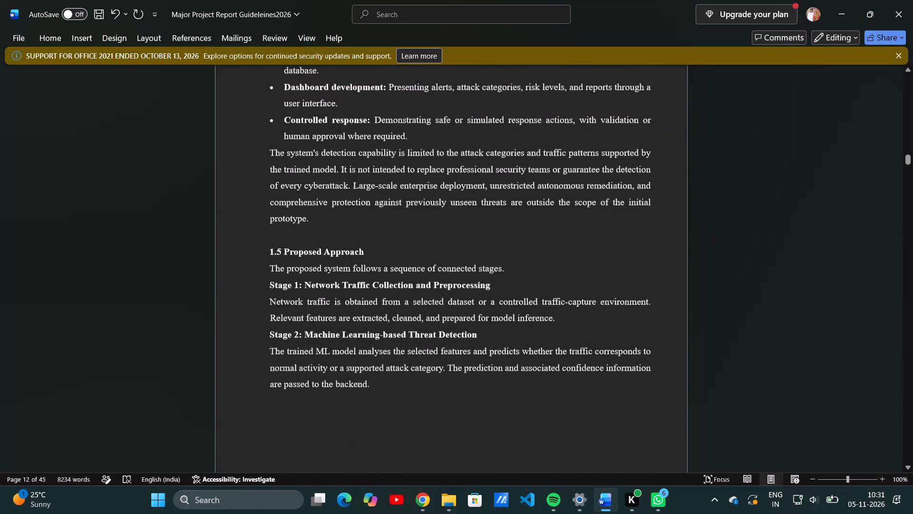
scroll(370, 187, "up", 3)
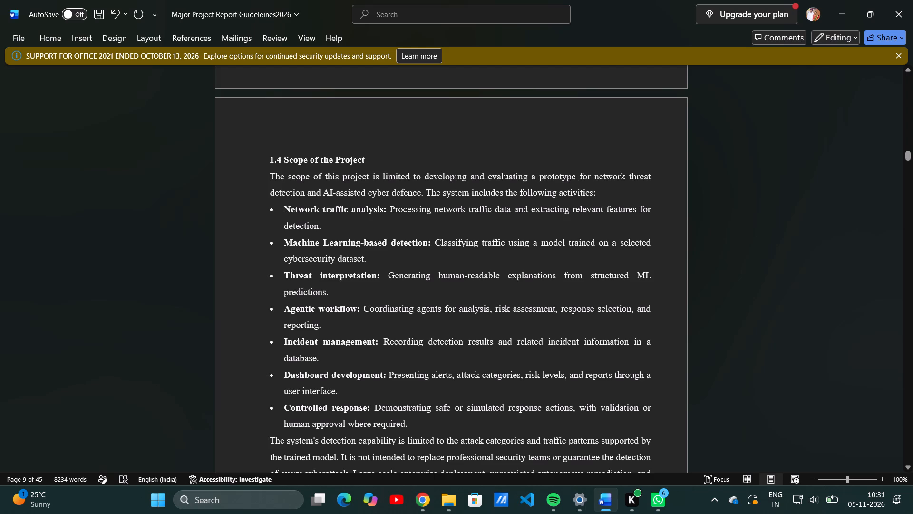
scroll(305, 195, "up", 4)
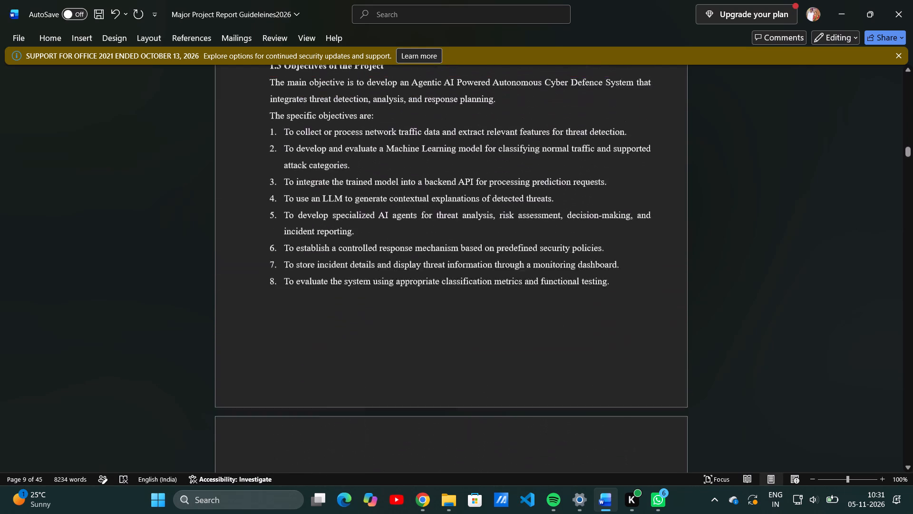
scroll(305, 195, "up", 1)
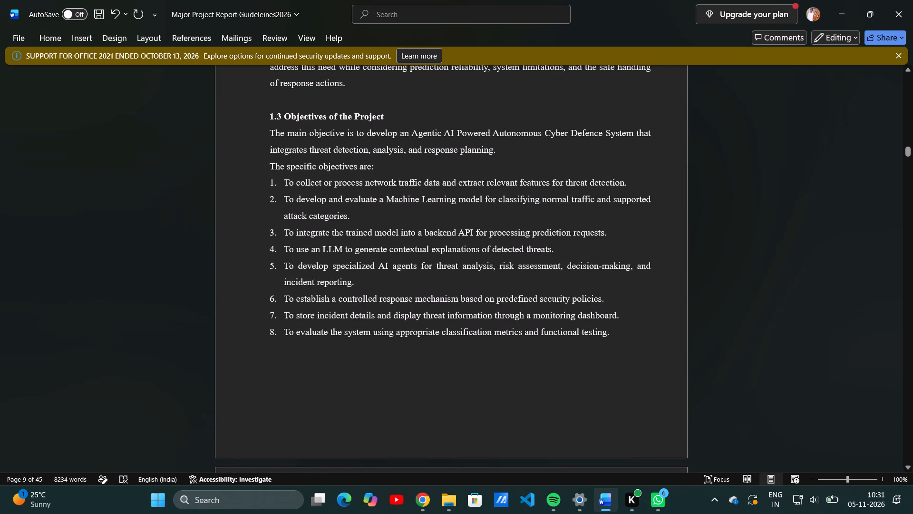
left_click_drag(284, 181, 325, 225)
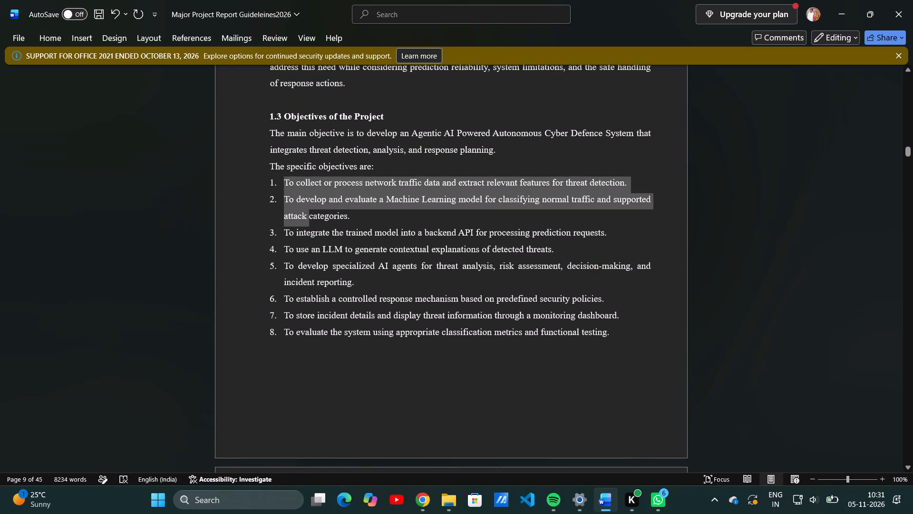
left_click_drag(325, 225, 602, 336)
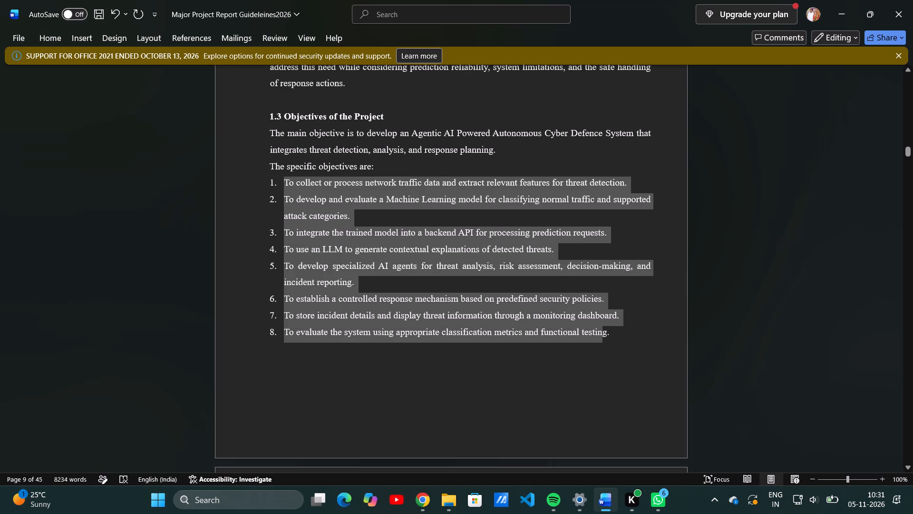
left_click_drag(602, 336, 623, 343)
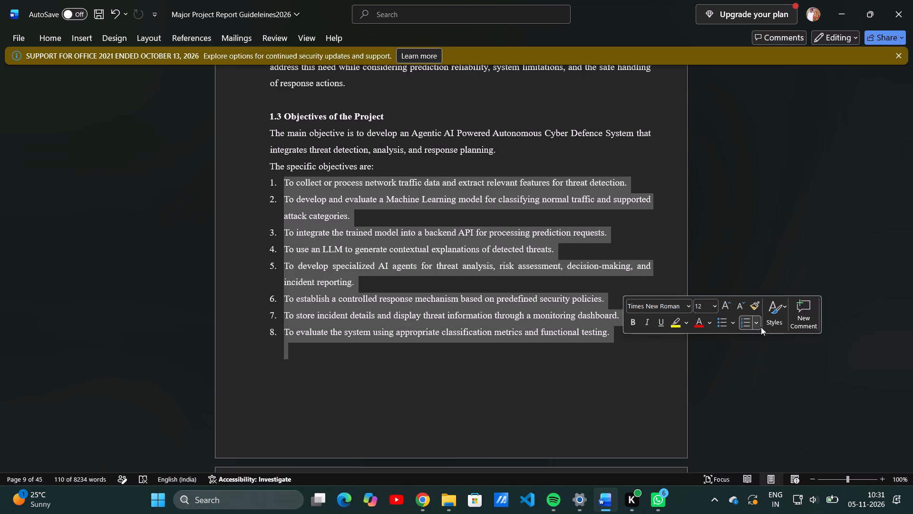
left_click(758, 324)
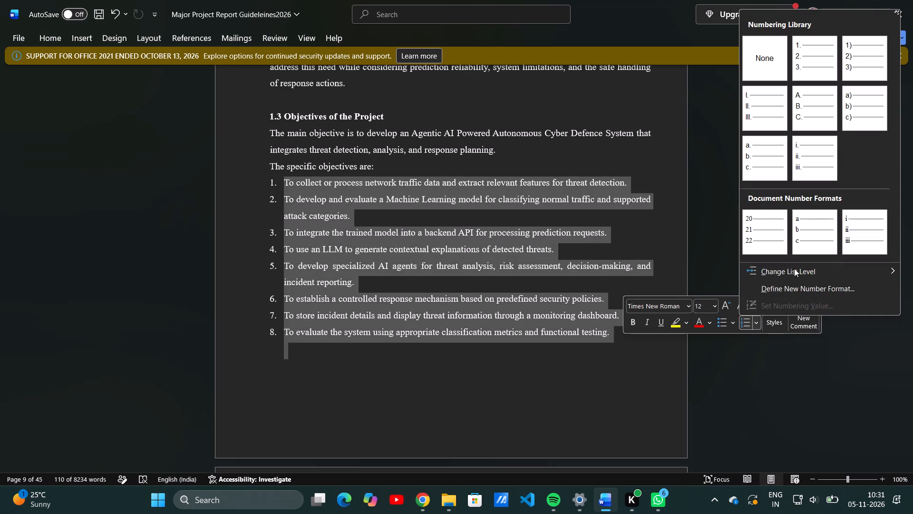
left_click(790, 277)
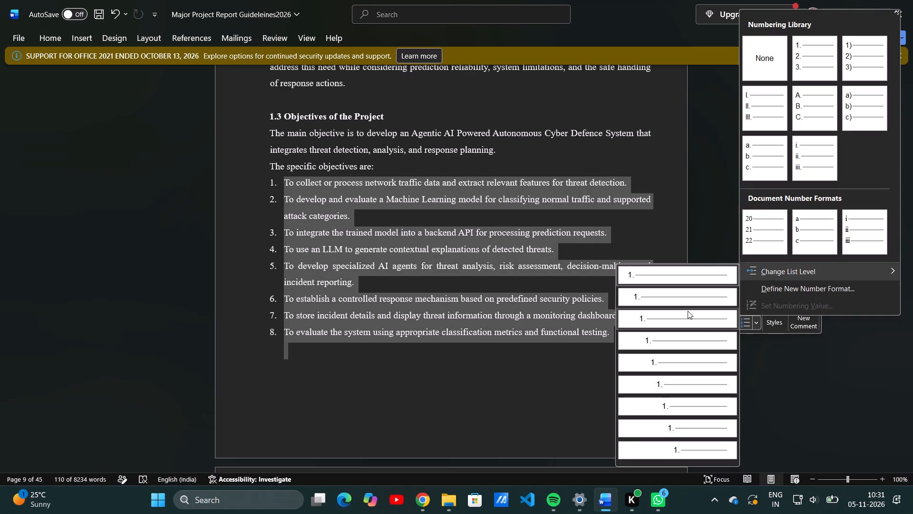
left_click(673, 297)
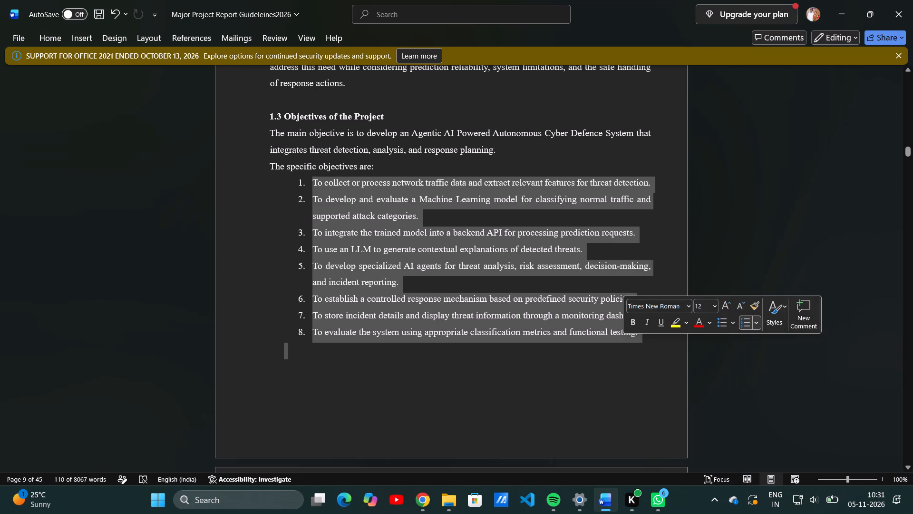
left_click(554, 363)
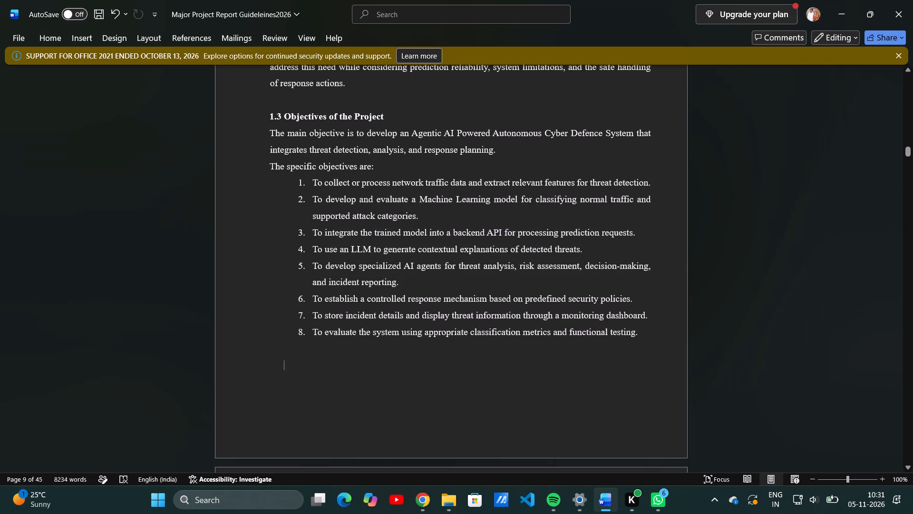
Undo the list-level change in section 1.3, and the numbering and list-level changes to the challenges in section 1.9.
key("ctrl+z")
key("ctrl+z")
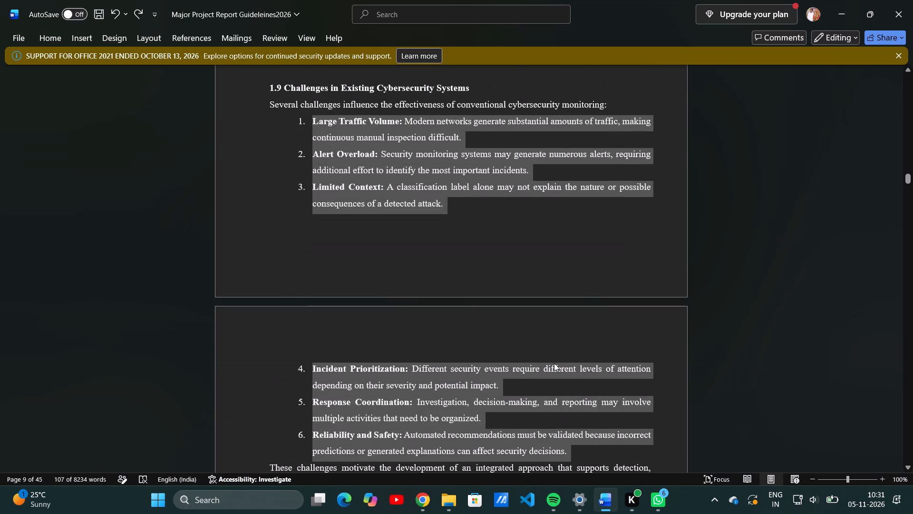
key("ctrl+z")
left_click(483, 272)
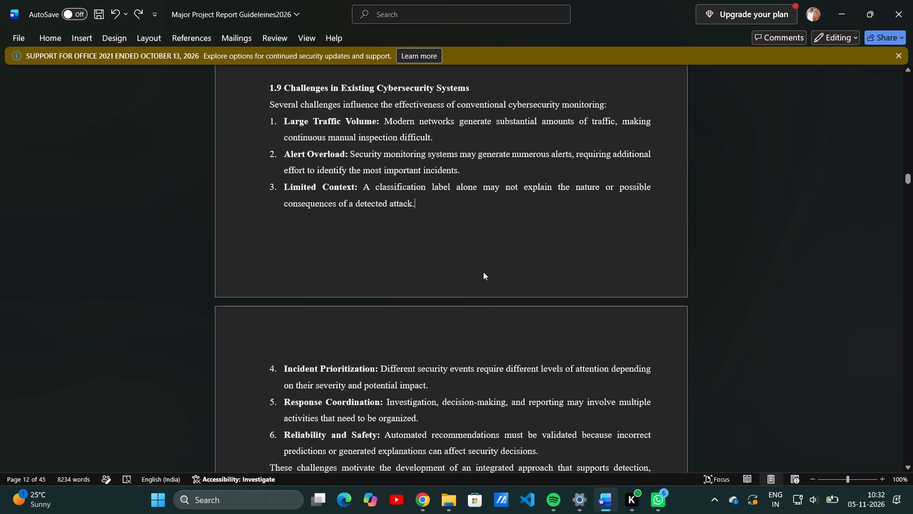
Delete the title GENERAL from entry 1.1 under Chapter 1: Introduction in the table of contents.
scroll(483, 272, "up", 9)
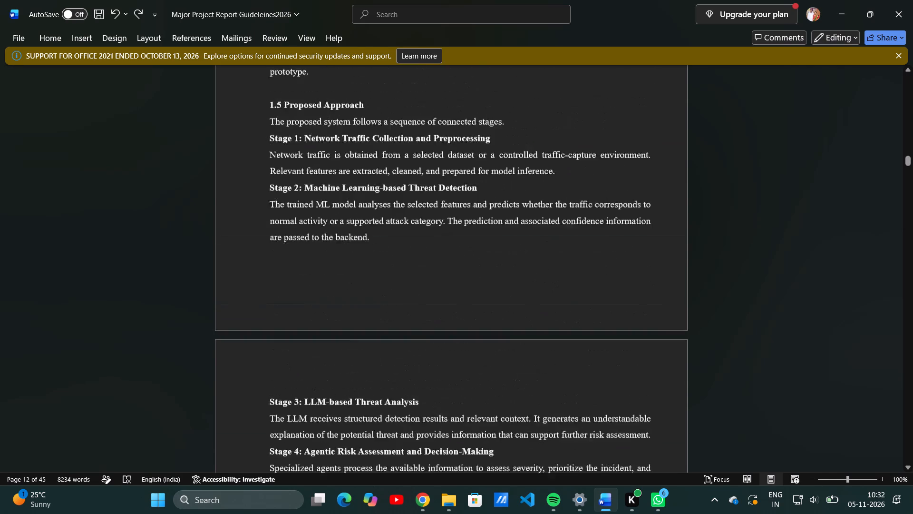
scroll(483, 272, "up", 5)
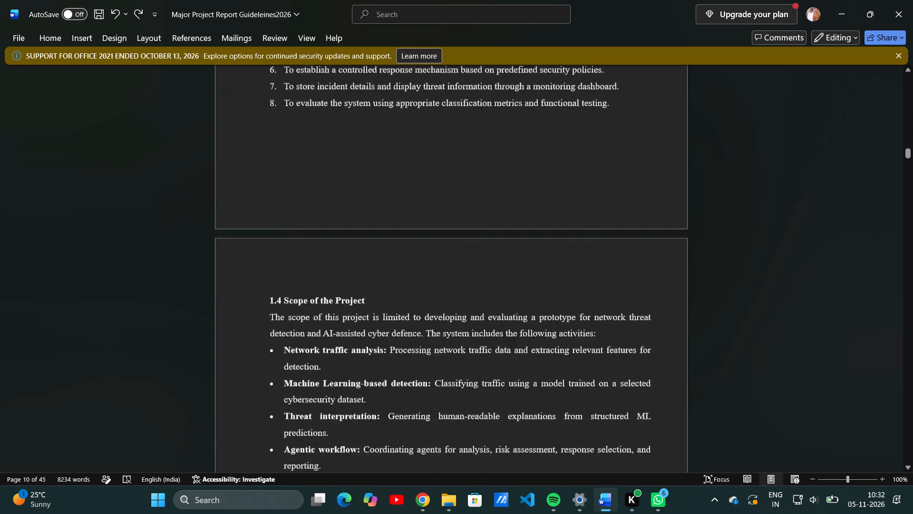
scroll(483, 272, "up", 9)
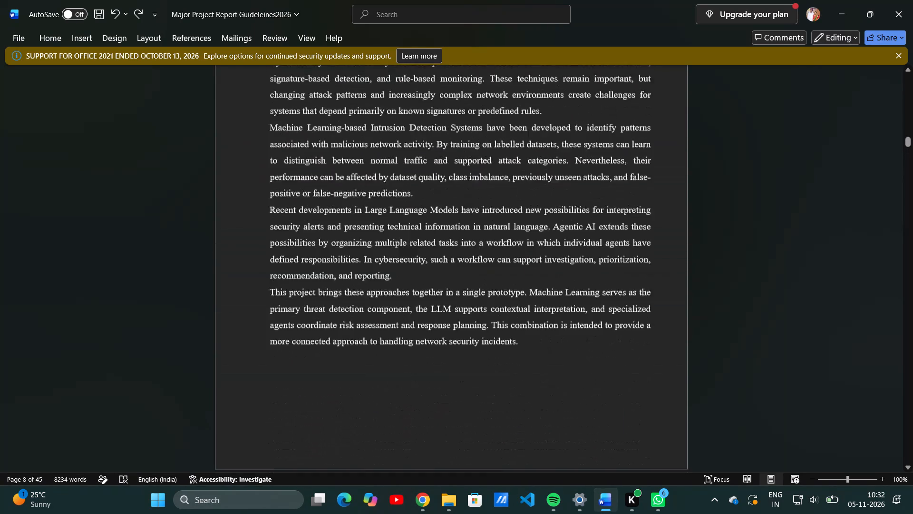
scroll(483, 272, "up", 6)
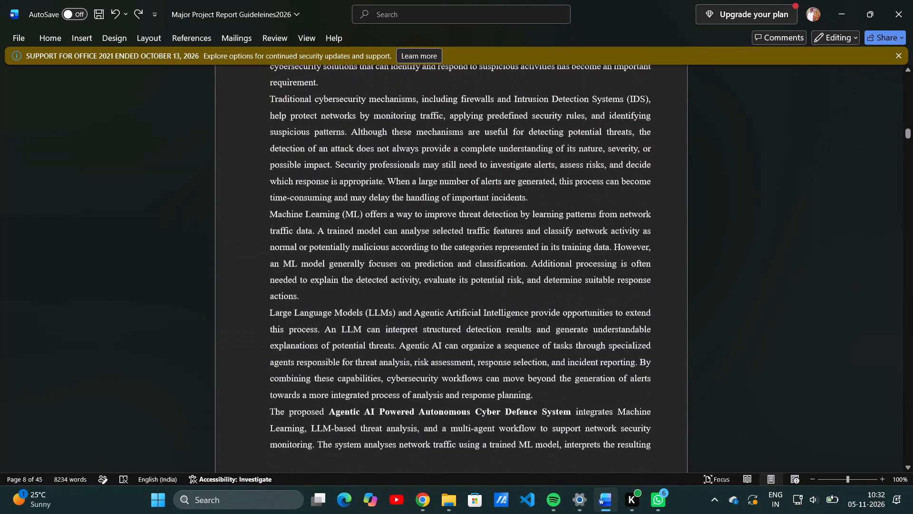
scroll(469, 398, "up", 12)
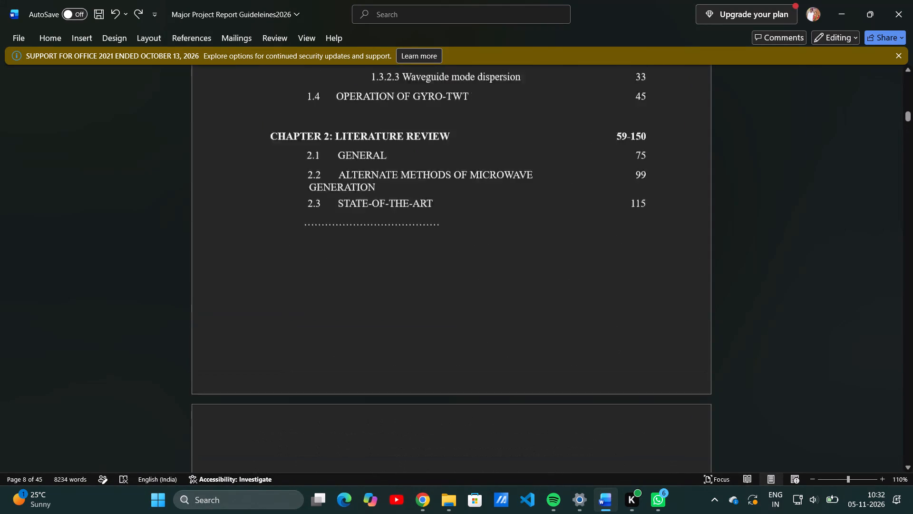
scroll(469, 398, "up", 1)
right_click(450, 419)
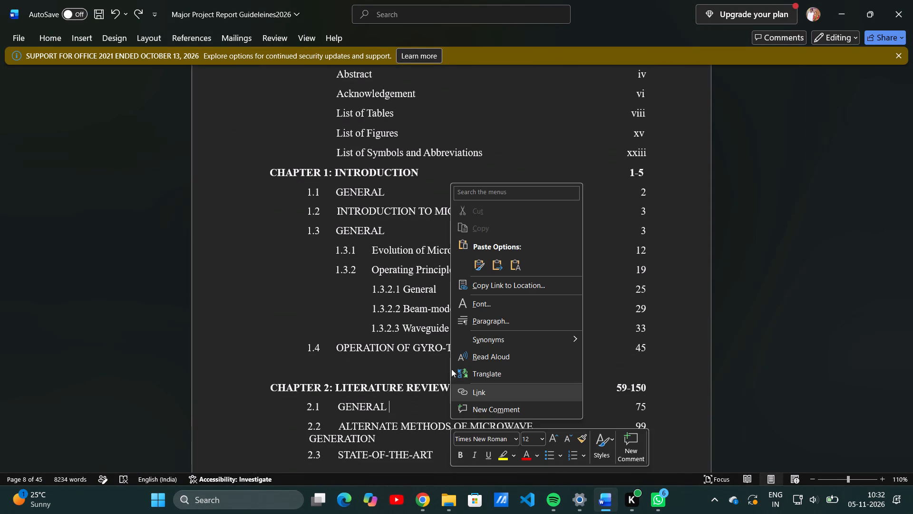
left_click(384, 190)
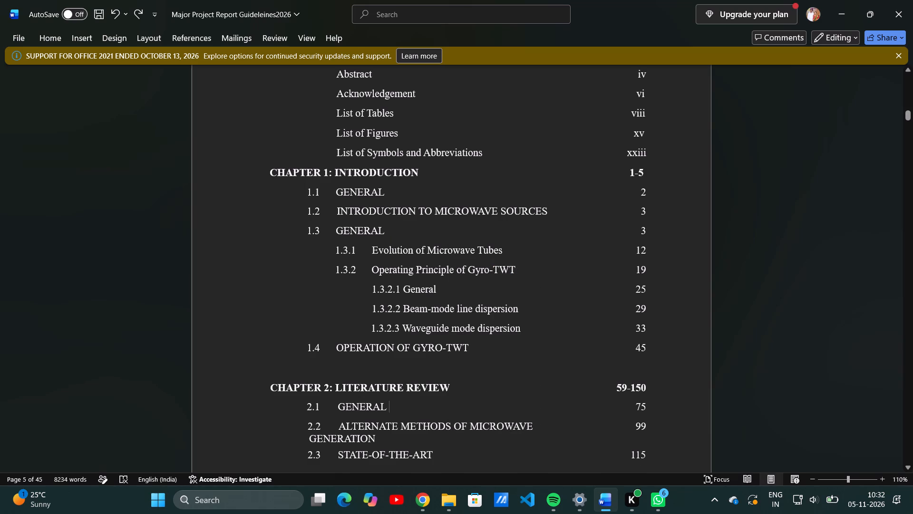
left_click(382, 191)
key("BackSpace")
key("BackSpace")
key("BackSpace")
key("BackSpace")
key("BackSpace")
key("BackSpace")
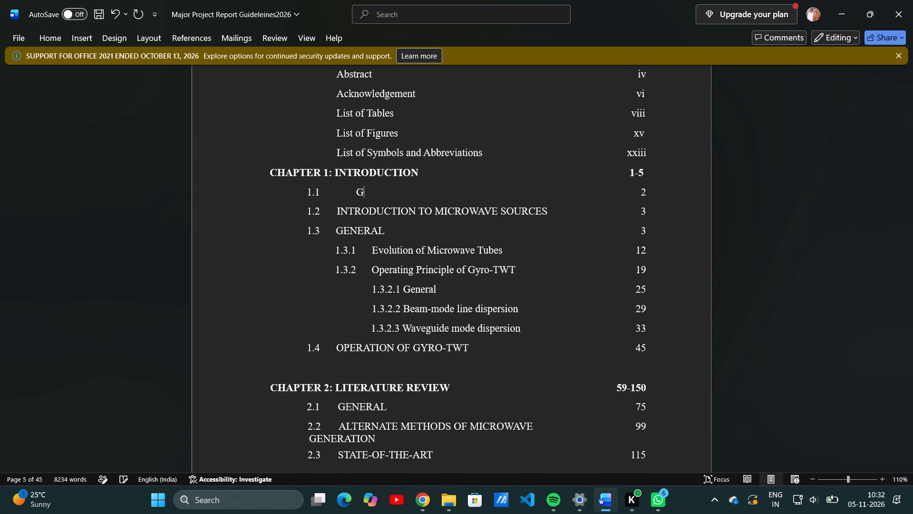
key("BackSpace")
Enter BACKGROUND OF PROJECT as the title of entry 1.1 under Chapter 1 in the table of contents, based on the section 1.1 heading.
scroll(382, 191, "down", 17)
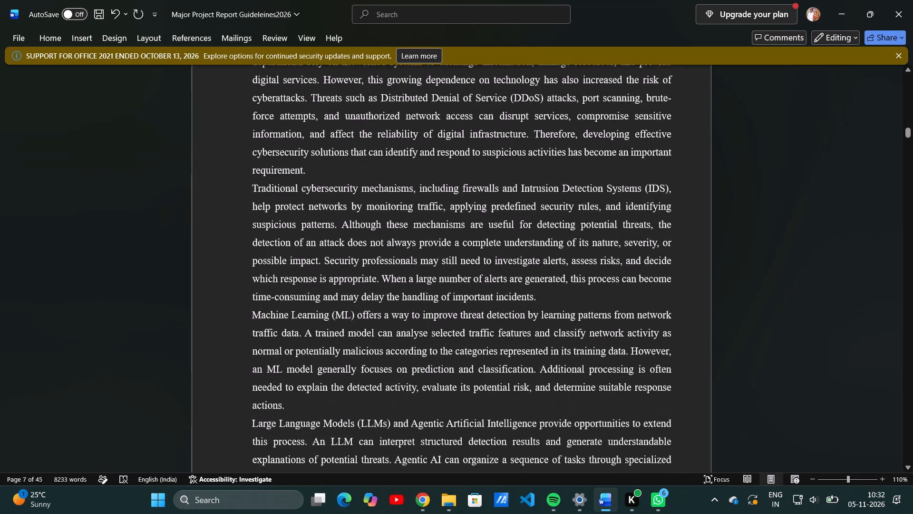
scroll(382, 191, "down", 4)
scroll(382, 191, "up", 1, "ctrl")
scroll(382, 191, "down", 1, "ctrl")
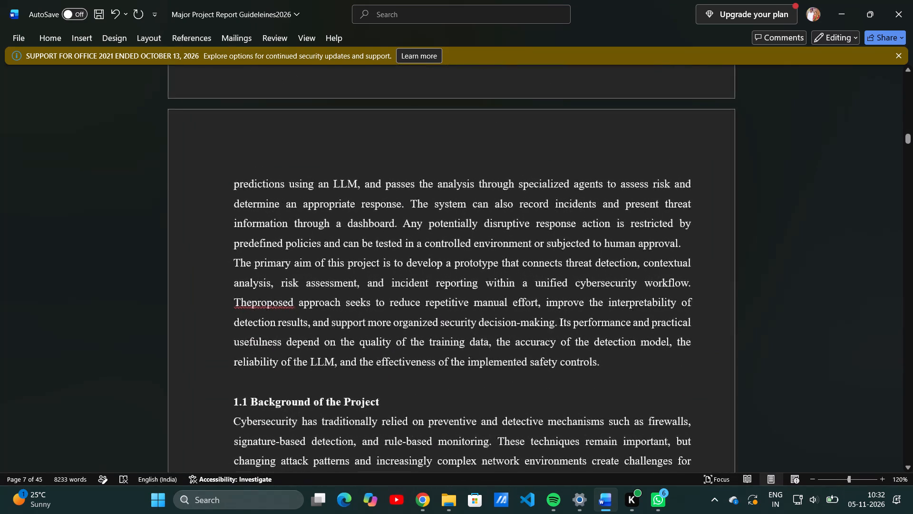
scroll(382, 191, "up", 6)
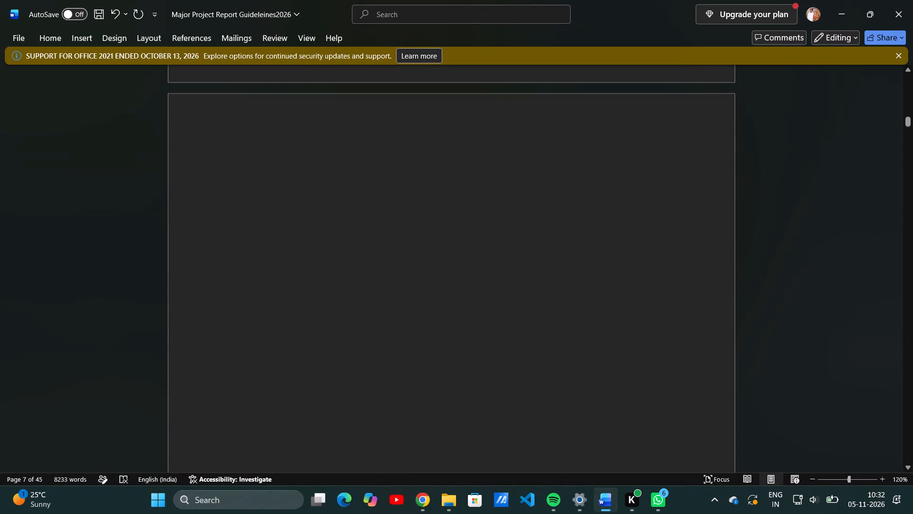
scroll(376, 226, "up", 5)
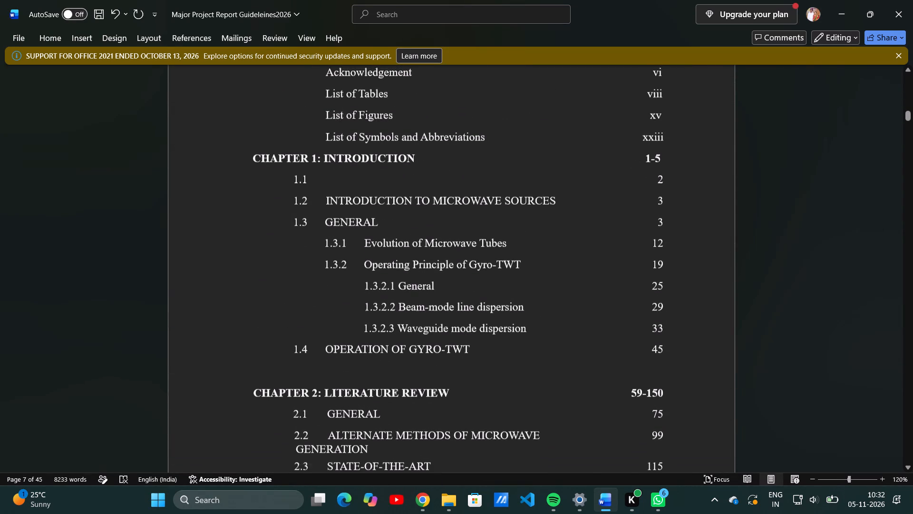
type("ac")
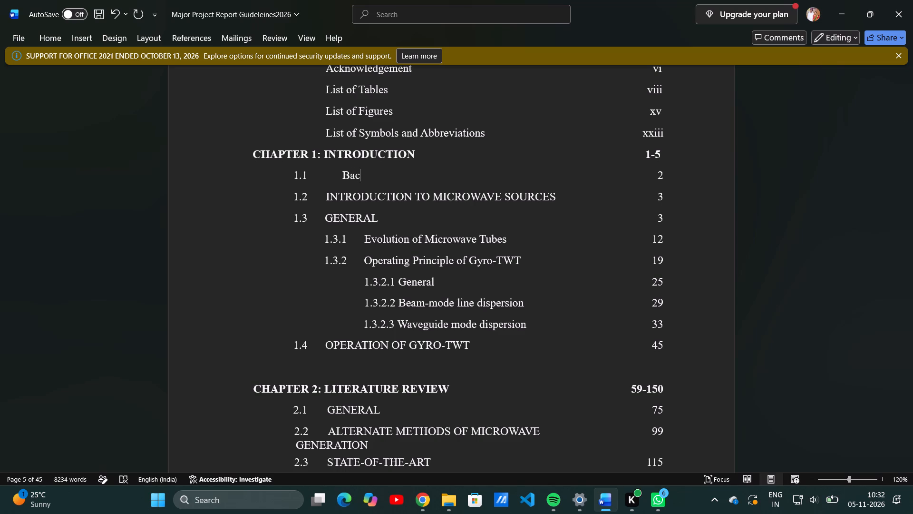
key("BackSpace")
key("BackSpace")
key("a")
type("CKGROUND")
key("space")
type("OG")
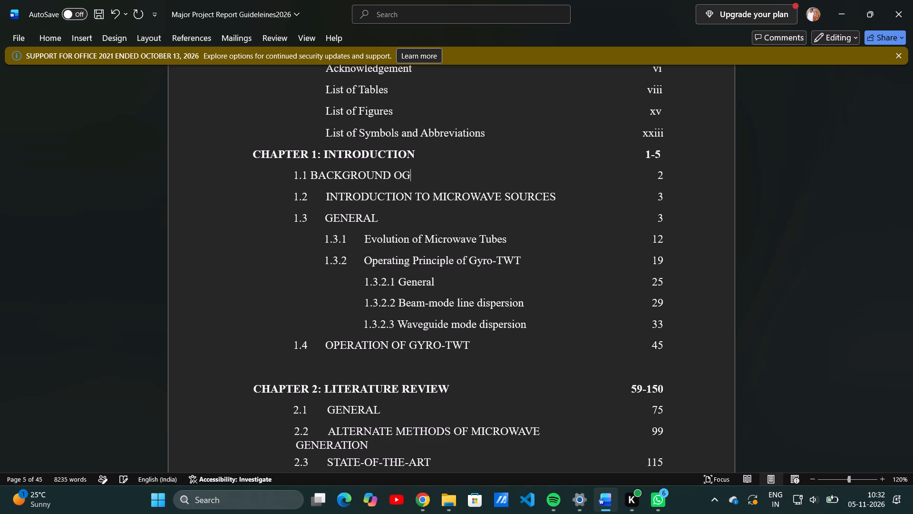
key("BackSpace")
type("F PROJEC")
key("t")
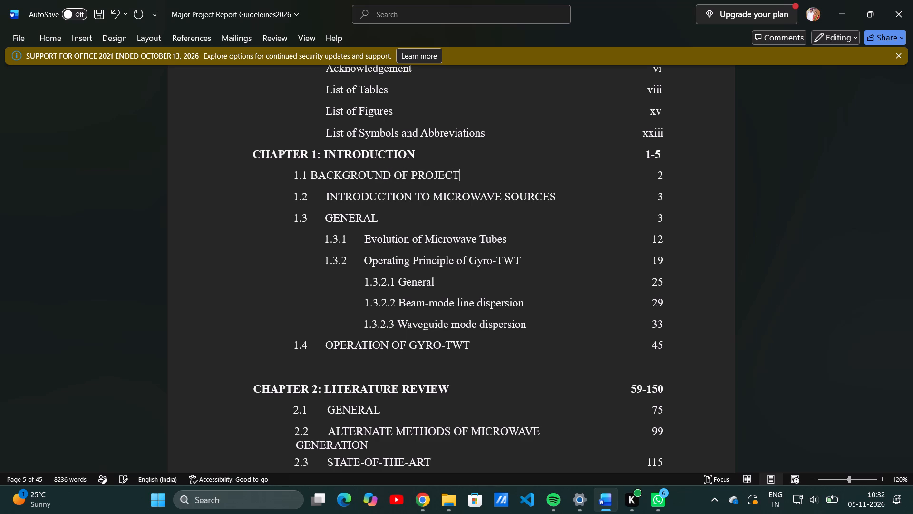
Add spaces between the number 1.1 and its title to line the title up with the entries below.
left_click(311, 176)
key("space")
key("space")
key("space")
key("space")
key("space")
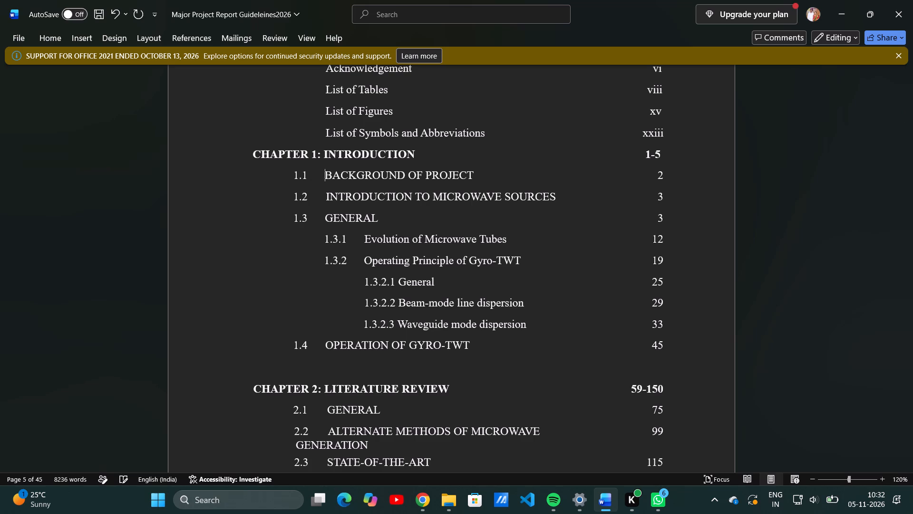
key("space")
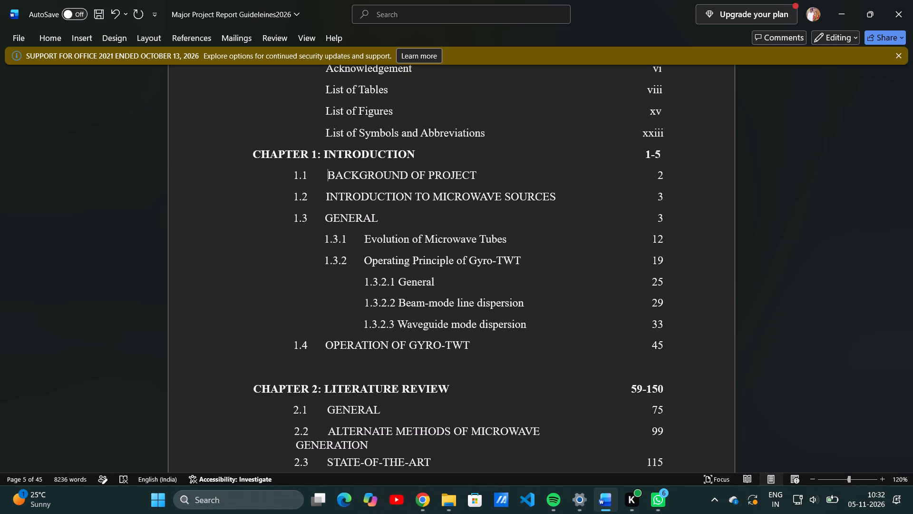
Replace the title of contents entry 1.2, INTRODUCTION TO MICROWAVE SOURCES, with PROBLEM STATEMENT, based on the section 1.2 heading.
scroll(347, 265, "down", 5)
scroll(347, 265, "down", 5, "ctrl")
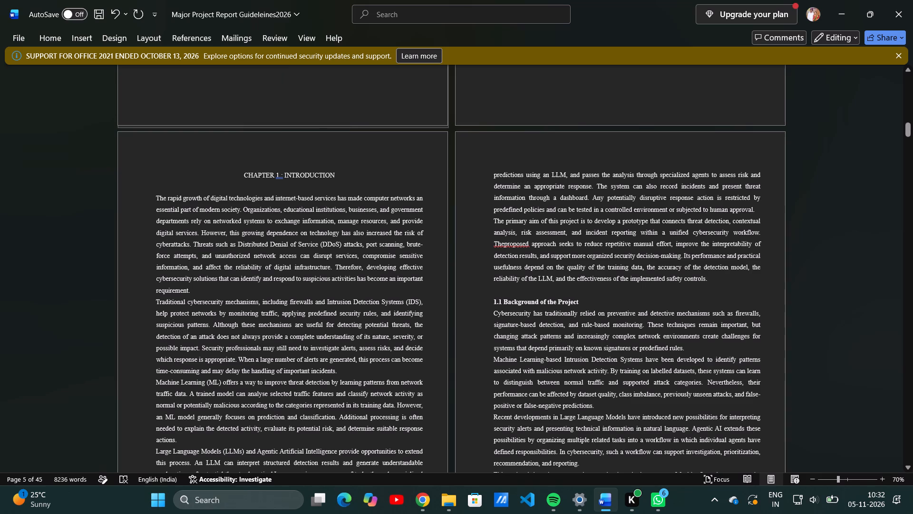
left_click(347, 265)
scroll(347, 265, "down", 1)
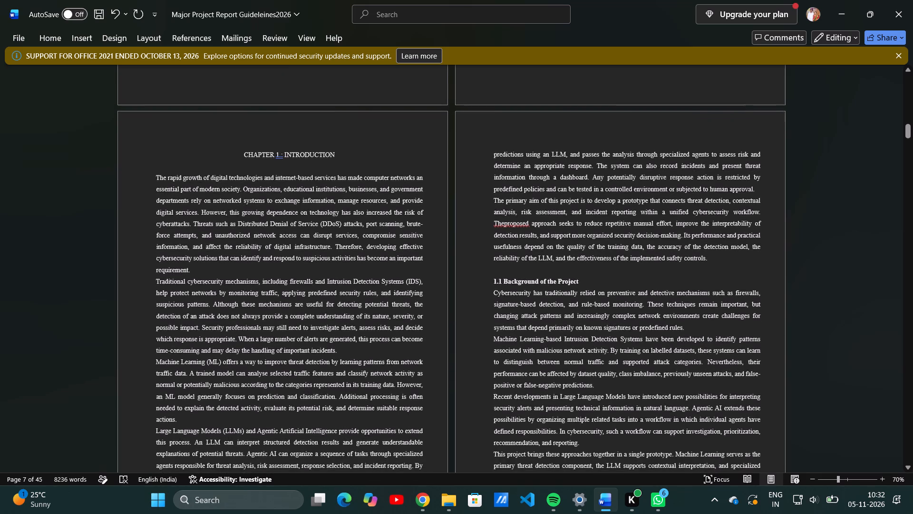
scroll(347, 265, "down", 6)
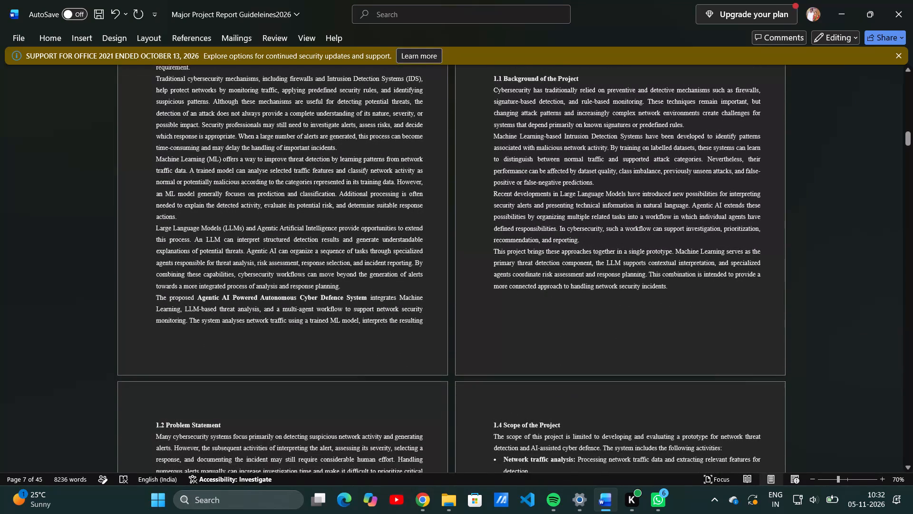
scroll(347, 265, "right", 1)
scroll(347, 265, "up", 8)
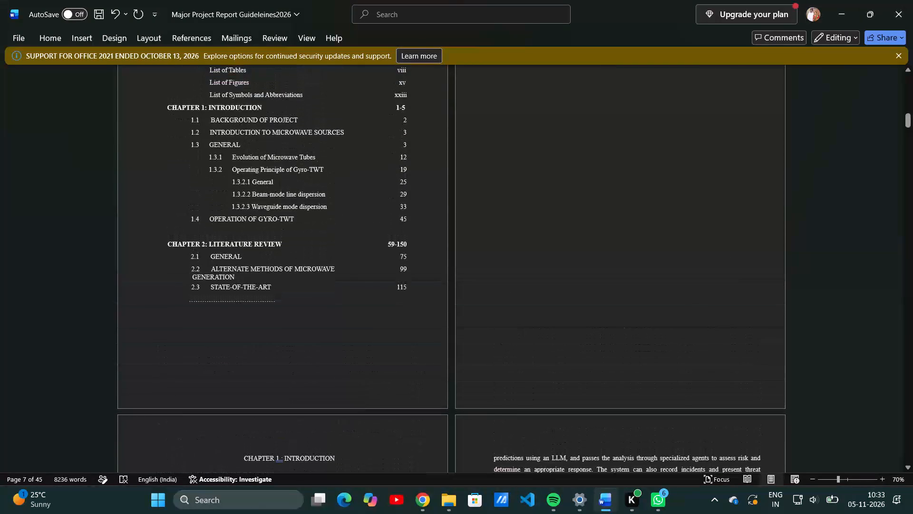
left_click(344, 132)
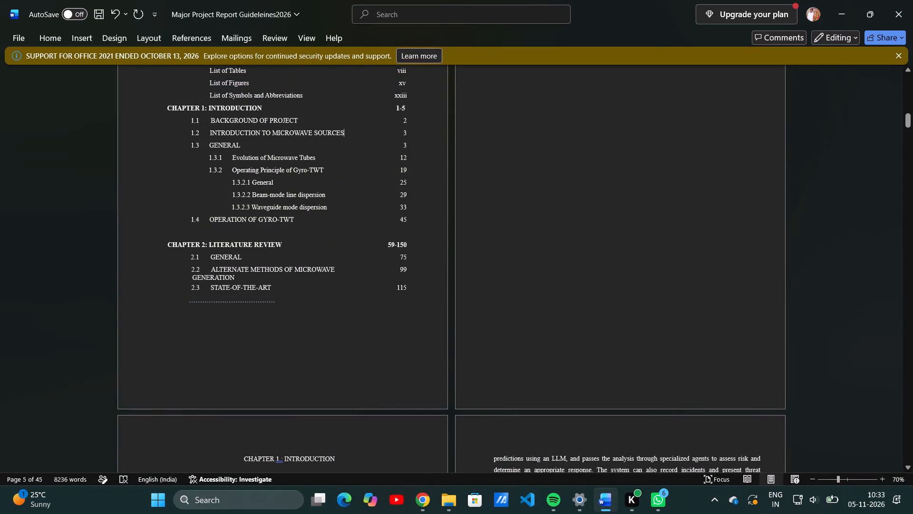
key("BackSpace")
key("BackSpace")
key("BackSpace")
key("BackSpace")
key("BackSpace")
key("BackSpace")
key("BackSpace")
key("BackSpace")
key("BackSpace")
key("BackSpace")
key("BackSpace")
key("BackSpace")
key("BackSpace")
key("BackSpace")
key("BackSpace")
key("BackSpace")
key("BackSpace")
key("BackSpace")
key("BackSpace")
key("BackSpace")
key("BackSpace")
key("BackSpace")
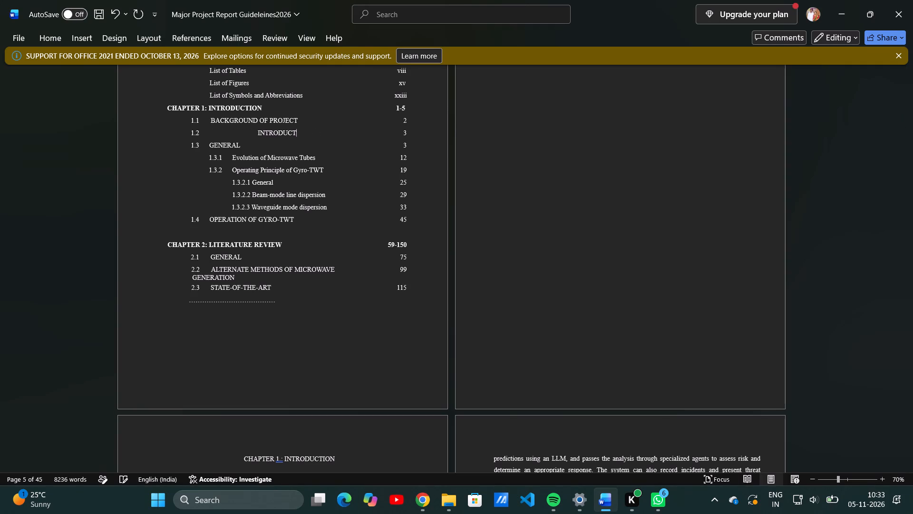
key("BackSpace")
key("BackSpace")
key("BackSpace")
key("BackSpace")
key("BackSpace")
key("BackSpace")
key("BackSpace")
key("BackSpace")
key("BackSpace")
type("ROBL")
key("BackSpace")
key("BackSpace")
key("BackSpace")
key("BackSpace")
key("BackSpace")
type("PROBLEM STATE")
type("MENT")
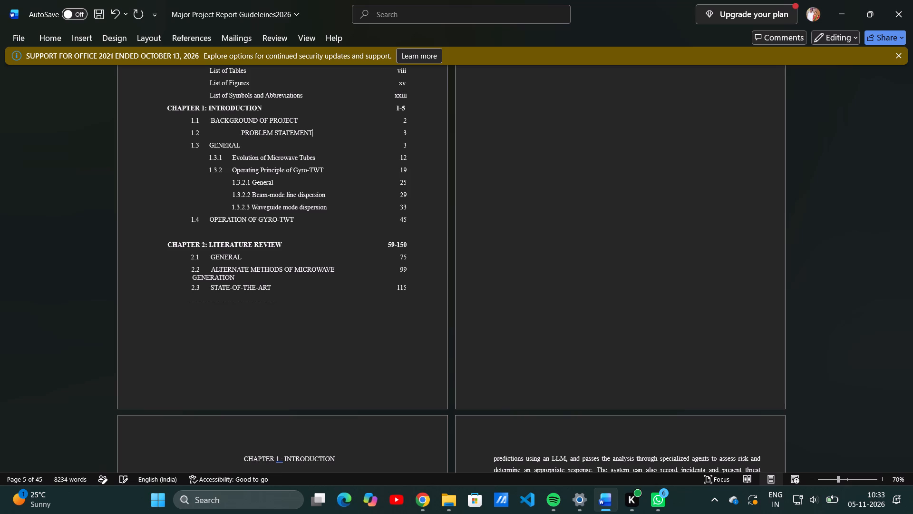
Remove the gap before PROBLEM STATEMENT in entry 1.2 and space the title to start level with BACKGROUND OF PROJECT.
left_click(242, 131)
key("BackSpace")
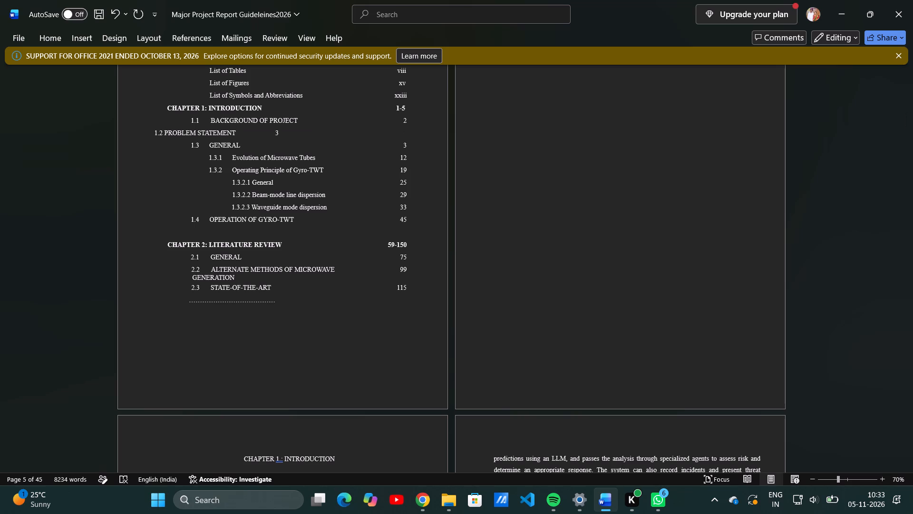
key("ctrl+z")
key("BackSpace")
key("space")
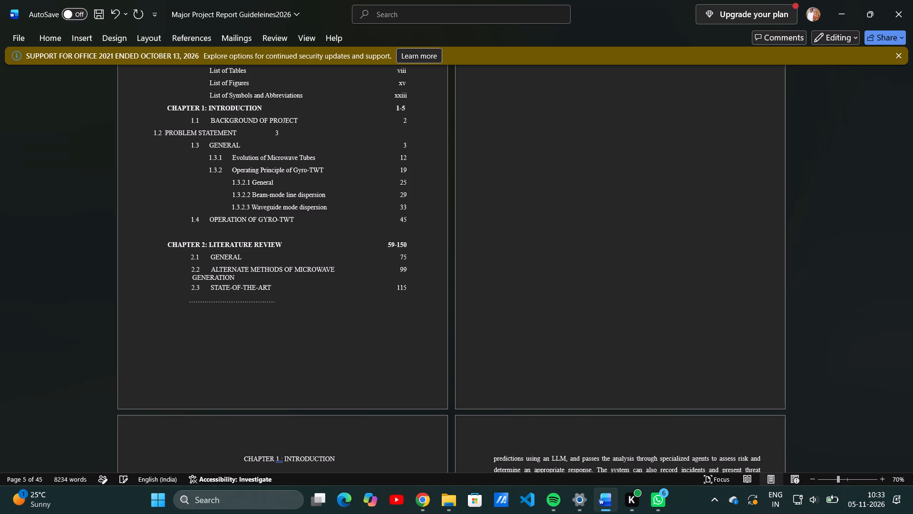
key("space")
key("space")
key("space")
key("space")
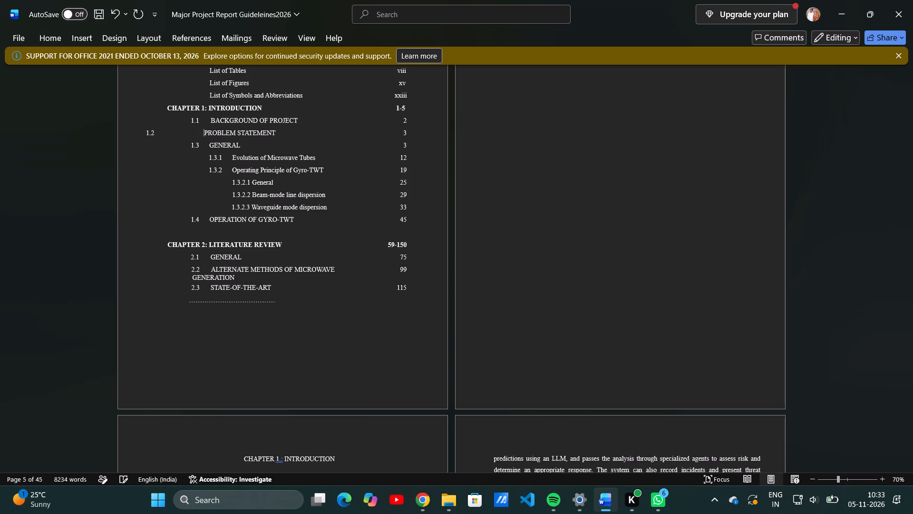
key("space")
key("space")
key("space")
key("space")
Indent the number 1.2 with spaces so it lines up under the number 1.1.
left_click(147, 134)
key("space")
key("space")
key("space")
key("space")
key("space")
key("space")
key("space")
key("space")
key("space")
key("space")
key("space")
key("space")
key("space")
key("space")
key("space")
key("space")
key("space")
key("space")
key("space")
key("space")
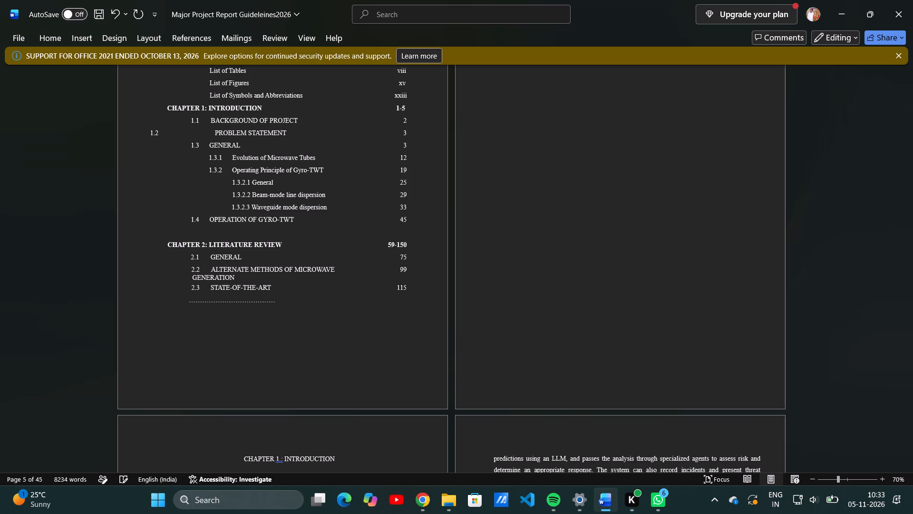
key("space")
key("space")
key("space")
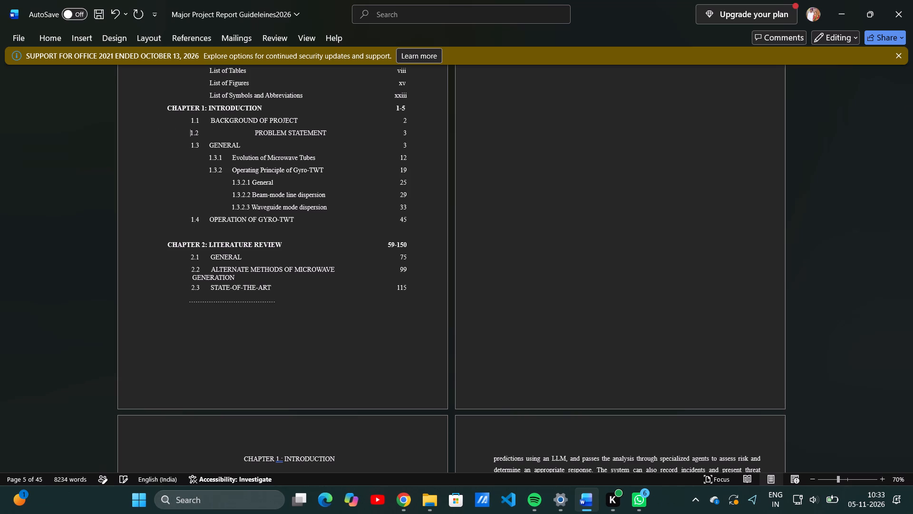
Remove the excess spaces before PROBLEM STATEMENT so the title lines up with the neighbouring contents entries.
left_click(256, 132)
key("BackSpace")
key("BackSpace")
key("BackSpace")
key("BackSpace")
key("BackSpace")
key("BackSpace")
key("BackSpace")
key("BackSpace")
key("BackSpace")
key("BackSpace")
key("BackSpace")
key("BackSpace")
key("BackSpace")
key("BackSpace")
key("BackSpace")
key("BackSpace")
key("BackSpace")
key("BackSpace")
key("BackSpace")
key("BackSpace")
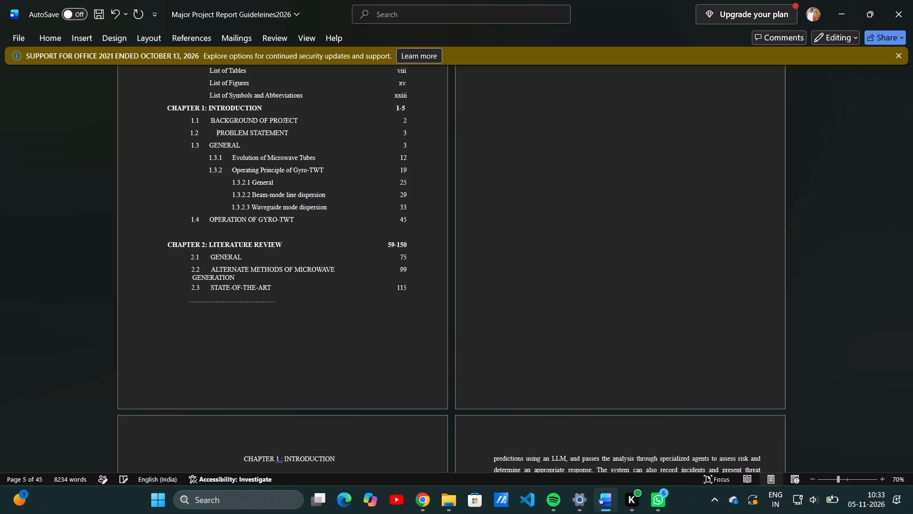
key("BackSpace")
key("BackSpace")
key("BackSpace")
key("BackSpace")
Replace the title of contents entry 1.3, GENERAL, with OBJECTIVES OF THE PROJECT, based on the section 1.3 heading.
left_click_drag(326, 215, 379, 0)
scroll(383, 0, "down", 2)
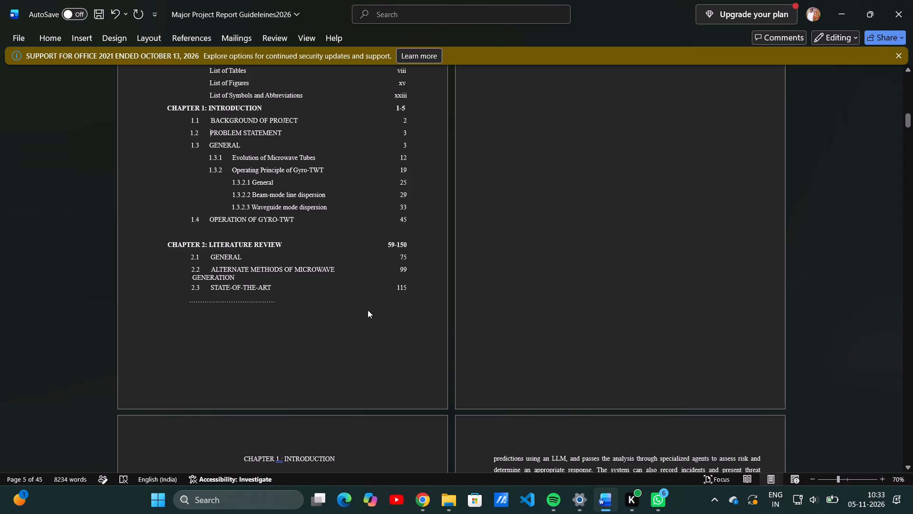
scroll(368, 276, "down", 10)
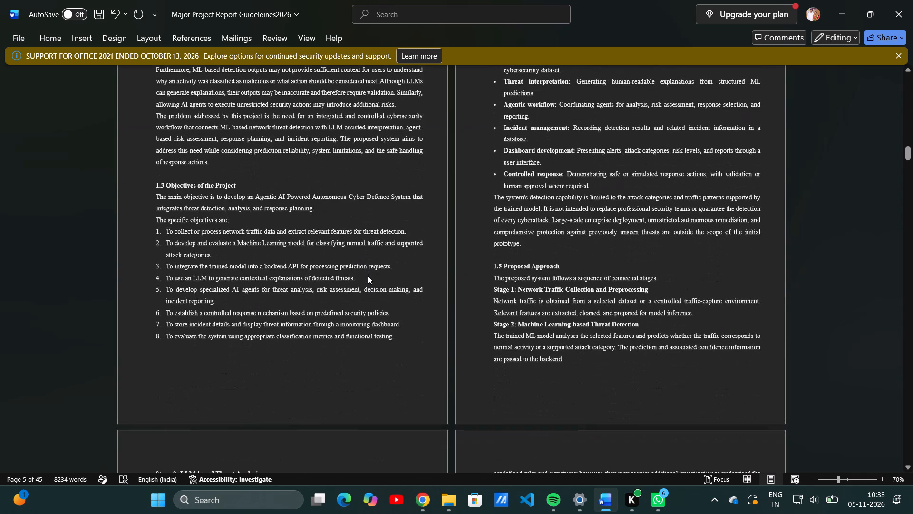
scroll(368, 276, "up", 20)
scroll(369, 253, "up", 3)
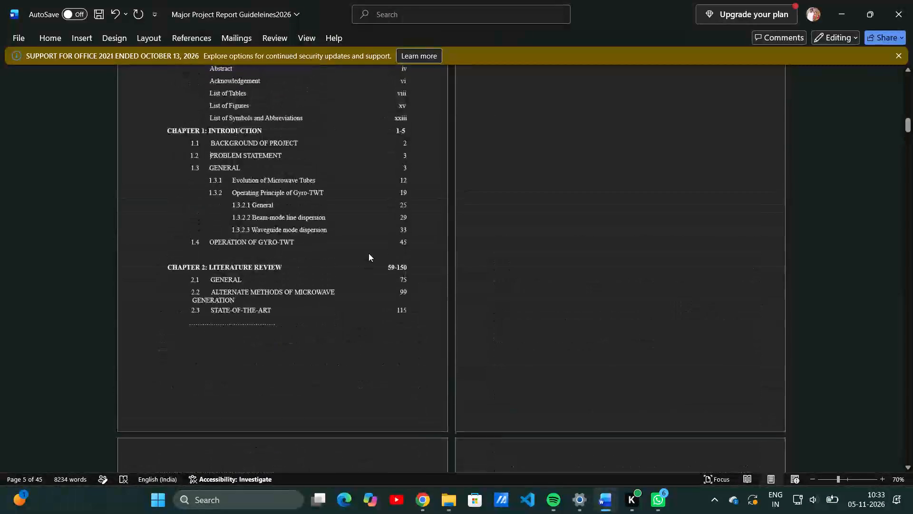
scroll(276, 177, "up", 2)
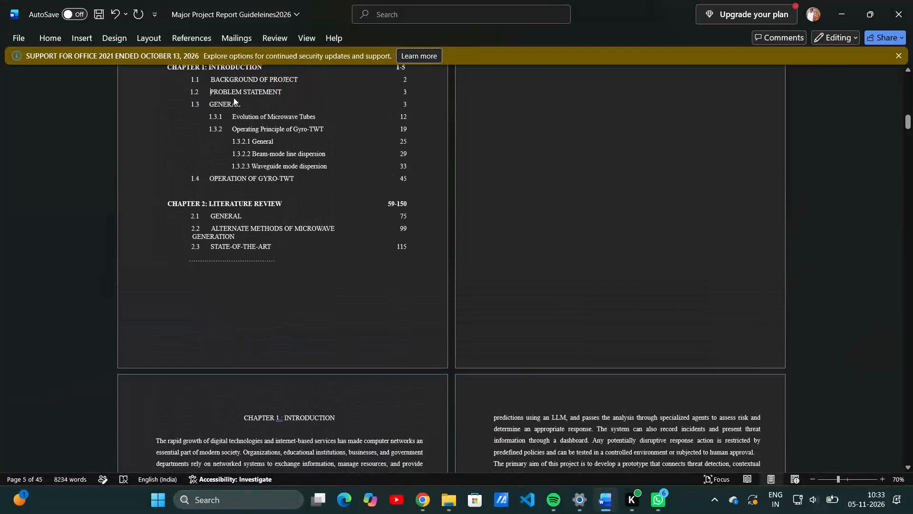
left_click(238, 102)
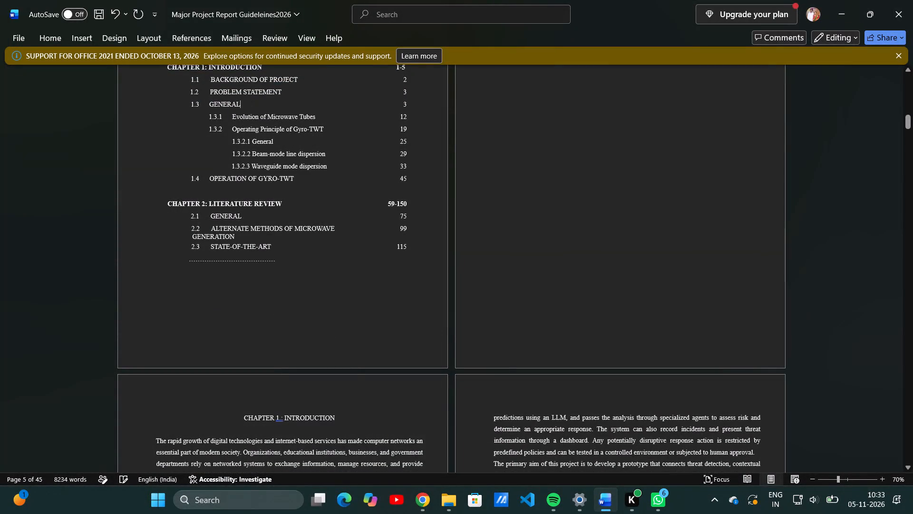
key("BackSpace")
key("BackSpace")
key("BackSpace")
key("BackSpace")
key("BackSpace")
key("BackSpace")
key("BackSpace")
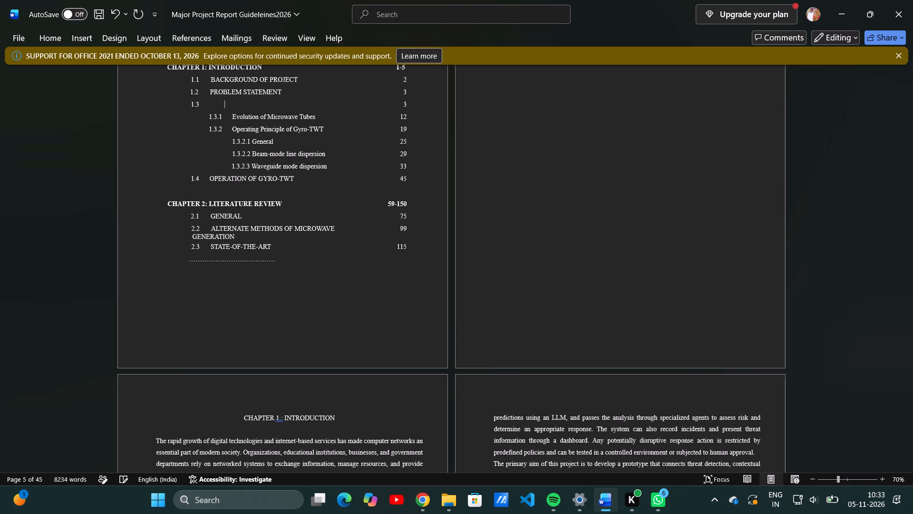
type("OB")
type("JECTIVES OF THE PROJECT")
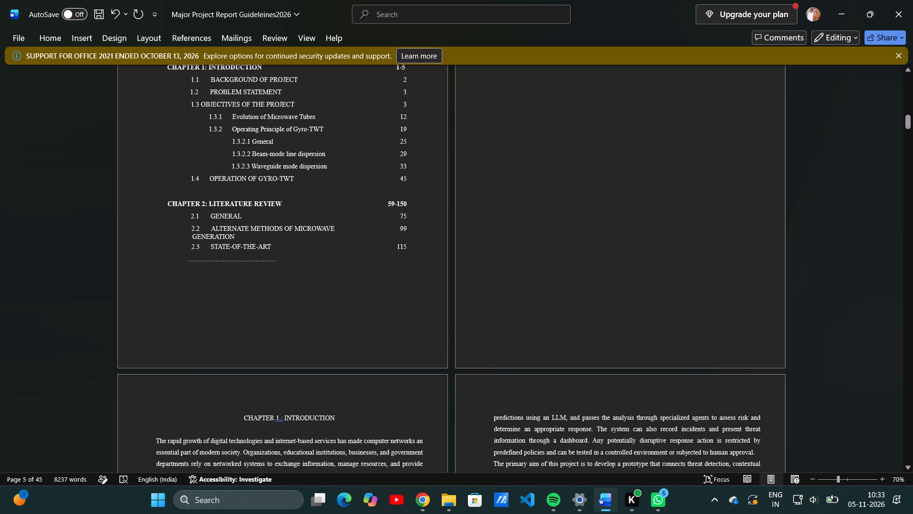
Add spaces after the number 1.3 so OBJECTIVES OF THE PROJECT lines up with PROBLEM STATEMENT.
left_click(201, 101)
key("space")
key("space")
key("space")
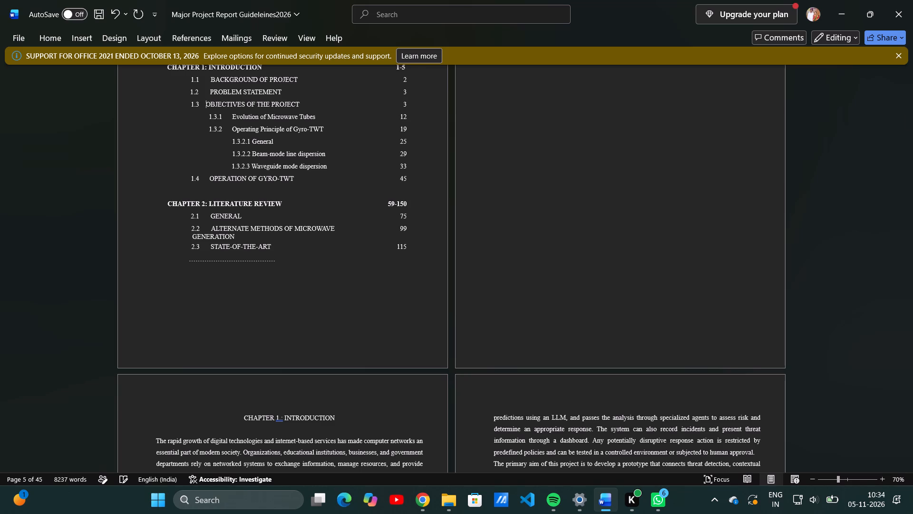
key("space")
key("space")
Check the section 1.4 heading in the report and clear the number and title of contents entry 1.3.1, Evolution of Microwave Tubes.
scroll(340, 217, "down", 4)
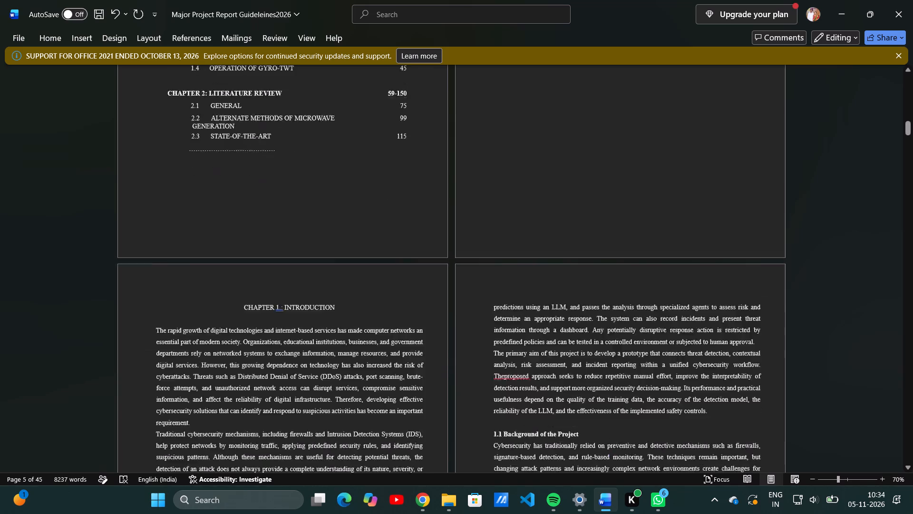
scroll(340, 217, "down", 8)
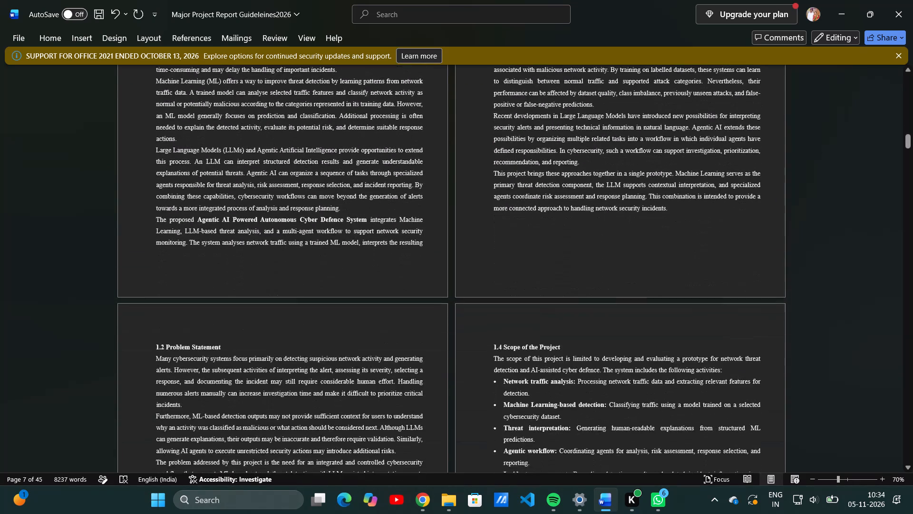
scroll(340, 217, "down", 2)
scroll(340, 217, "up", 3)
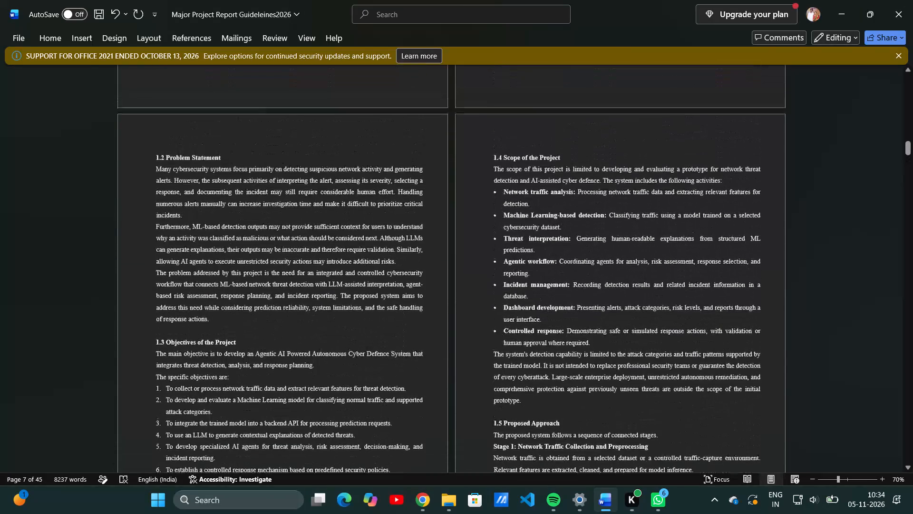
scroll(340, 217, "up", 5)
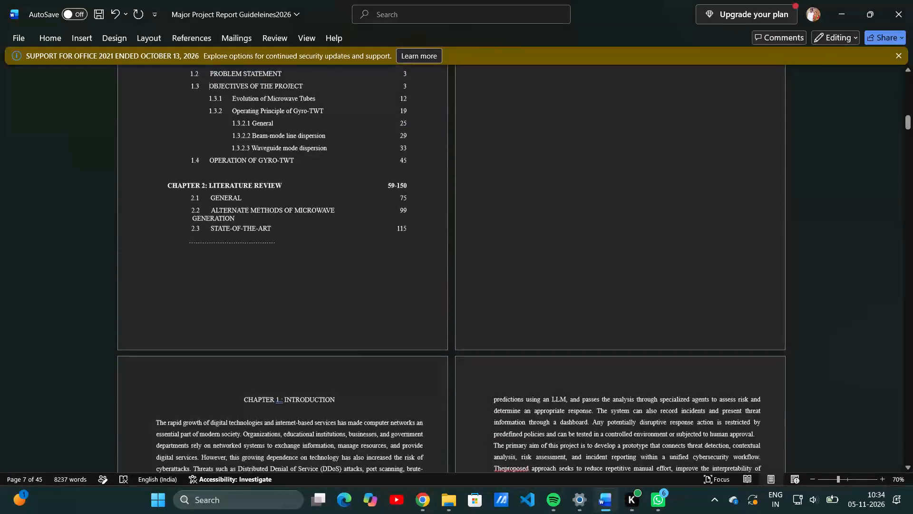
scroll(323, 349, "up", 1)
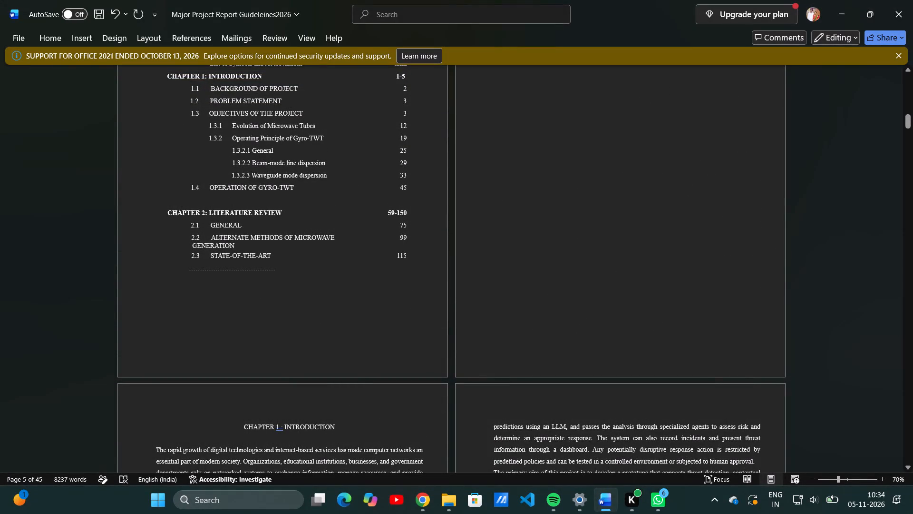
left_click(314, 127)
key("BackSpace")
key("BackSpace")
key("BackSpace")
key("BackSpace")
key("BackSpace")
key("BackSpace")
key("BackSpace")
key("BackSpace")
key("BackSpace")
key("BackSpace")
key("BackSpace")
key("BackSpace")
key("BackSpace")
key("BackSpace")
key("BackSpace")
key("BackSpace")
key("BackSpace")
key("BackSpace")
key("BackSpace")
key("BackSpace")
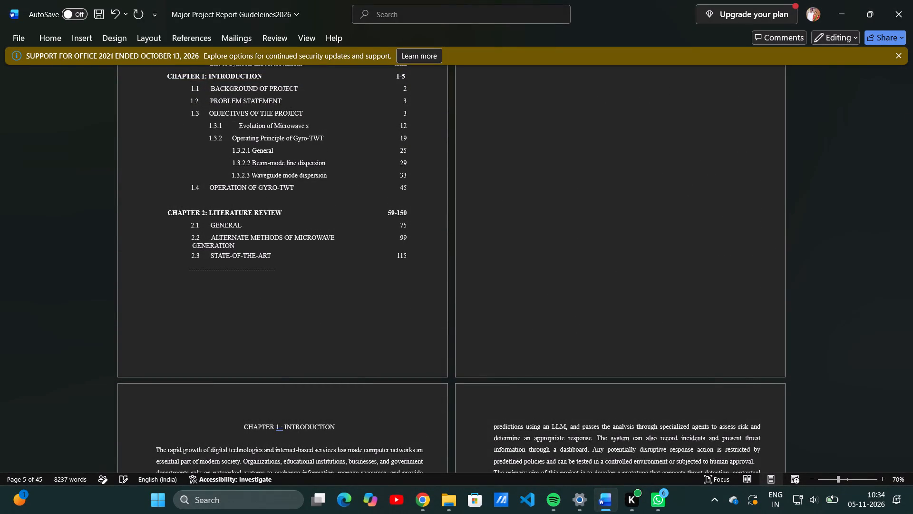
key("BackSpace")
key("BackSpace")
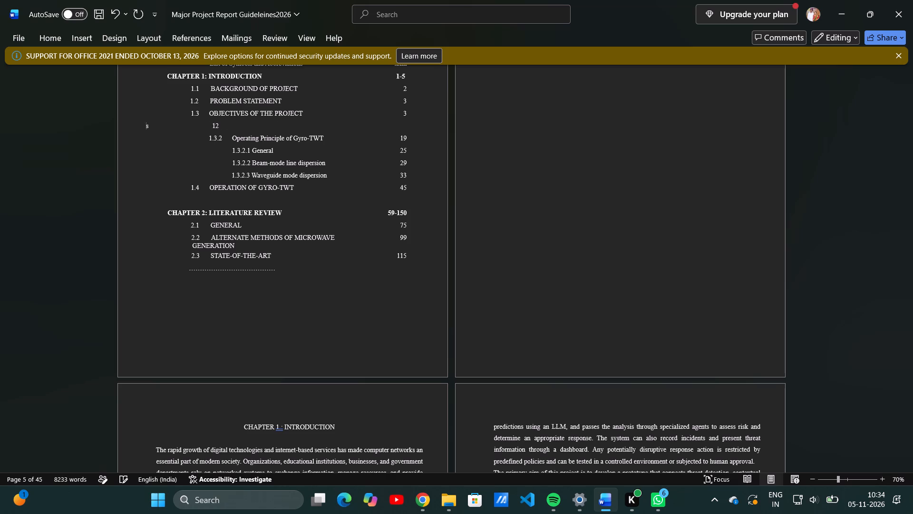
Indent the cleared contents line with spaces so it starts level with the number 1.3 above.
key("space")
key("space")
key("space")
key("space")
key("space")
key("space")
key("space")
key("space")
key("space")
key("space")
key("space")
key("space")
key("space")
key("space")
key("space")
key("space")
key("space")
key("space")
key("space")
key("space")
key("space")
key("space")
key("space")
key("space")
key("space")
key("space")
key("space")
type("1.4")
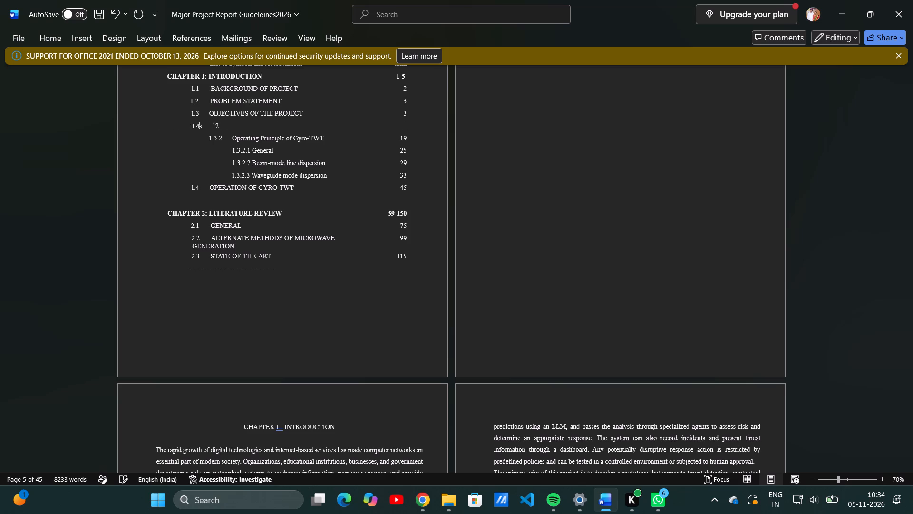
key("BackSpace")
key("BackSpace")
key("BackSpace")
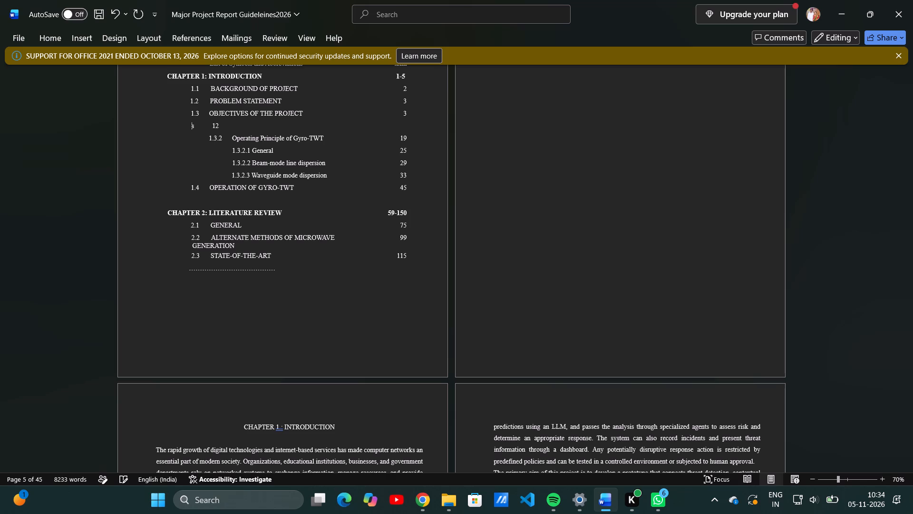
Remove the leftover letter s from the cleared line and number the entry 1.4.
key("Right")
key("BackSpace")
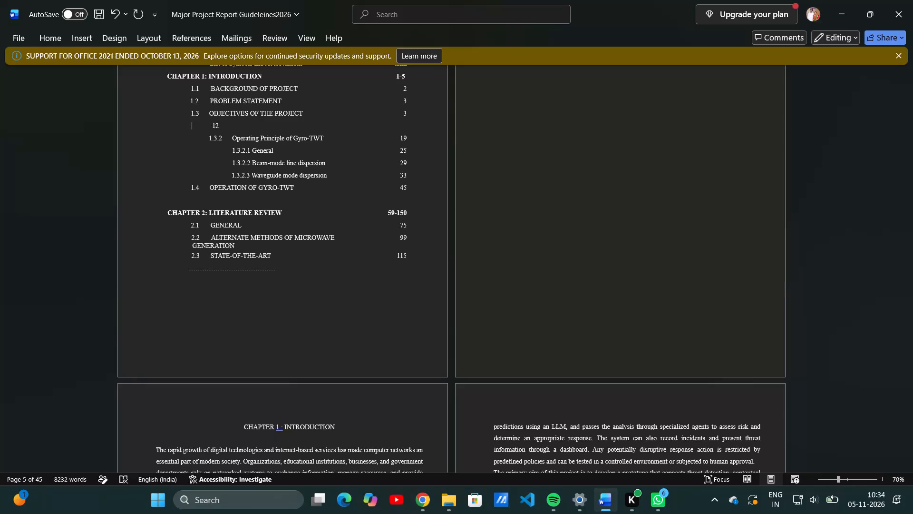
type("1.")
type("4")
Add the title SCOPE OF PROJECT to the new entry 1.4, spaced to line up with the titles above.
key("space")
key("space")
key("space")
key("space")
key("space")
key("space")
key("space")
key("BackSpace")
type("SCOPE OF")
key("space")
type("PROJECT")
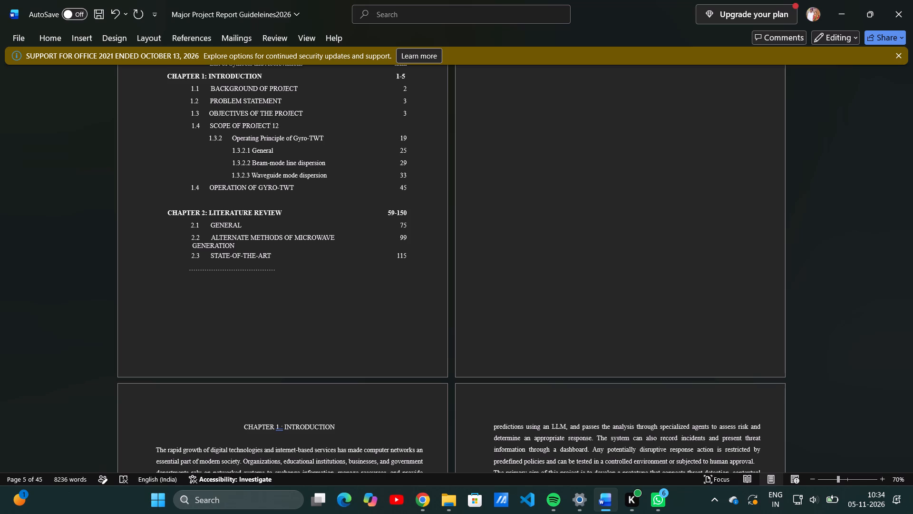
Add spaces after SCOPE OF PROJECT to move its page number 12 into the page-number column.
key("space")
key("space")
key("space")
key("space")
key("space")
key("space")
key("space")
key("space")
key("space")
key("space")
key("space")
key("space")
key("space")
key("space")
key("space")
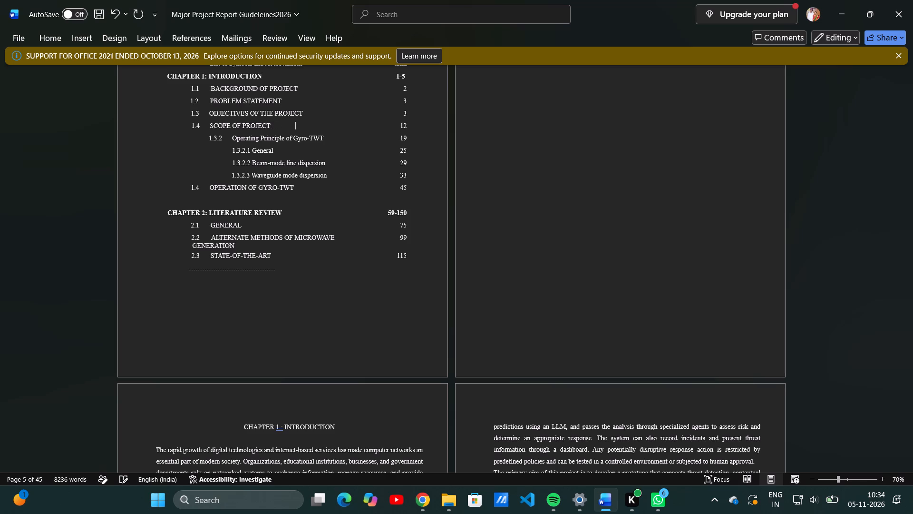
Delete the number and title of the contents entry 1.3.2 Operating Principle of Gyro-TWT, keeping its page number 19.
left_click(321, 136)
key("BackSpace")
key("BackSpace")
key("BackSpace")
key("BackSpace")
key("BackSpace")
key("BackSpace")
key("BackSpace")
key("BackSpace")
key("BackSpace")
key("BackSpace")
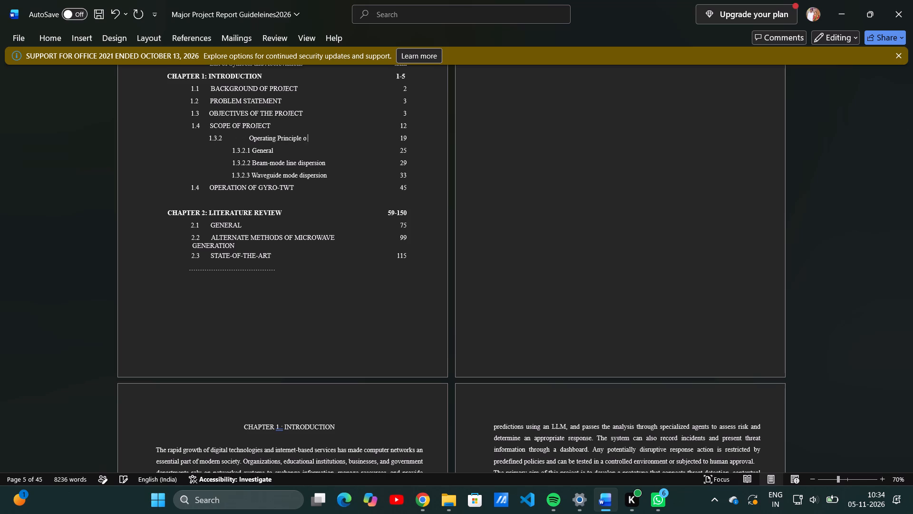
key("BackSpace")
key("BackSpace")
key("BackSpace")
key("BackSpace")
key("BackSpace")
key("BackSpace")
key("BackSpace")
key("BackSpace")
key("BackSpace")
key("BackSpace")
key("BackSpace")
key("BackSpace")
key("BackSpace")
key("BackSpace")
key("BackSpace")
key("BackSpace")
key("BackSpace")
key("BackSpace")
key("BackSpace")
key("BackSpace")
key("BackSpace")
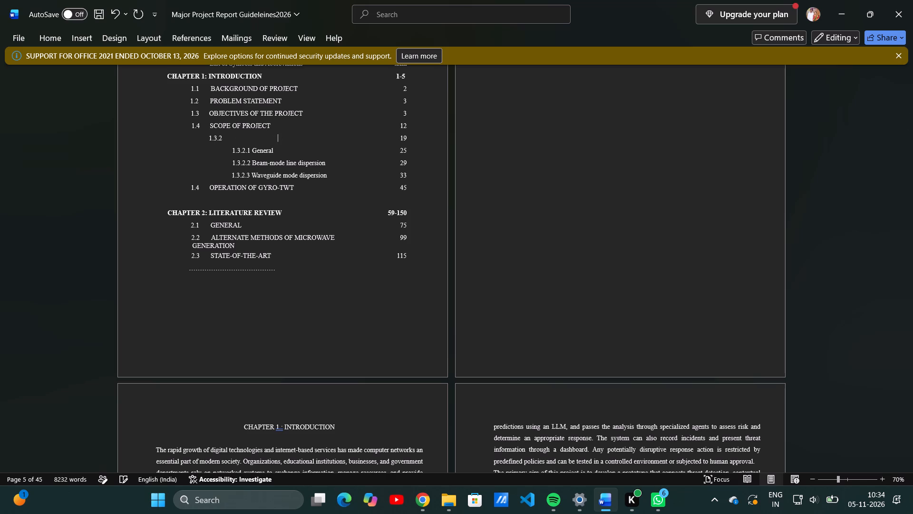
key("BackSpace")
key("BackSpace")
key("BackSpace")
key("BackSpace")
key("BackSpace")
key("BackSpace")
key("BackSpace")
key("BackSpace")
Indent the cleared contents line with spaces so it starts level with the entry numbers above.
key("space")
key("space")
key("space")
key("space")
key("space")
key("space")
key("space")
key("space")
key("space")
key("space")
key("space")
key("space")
key("space")
key("space")
key("space")
key("space")
key("space")
key("space")
key("space")
key("space")
key("space")
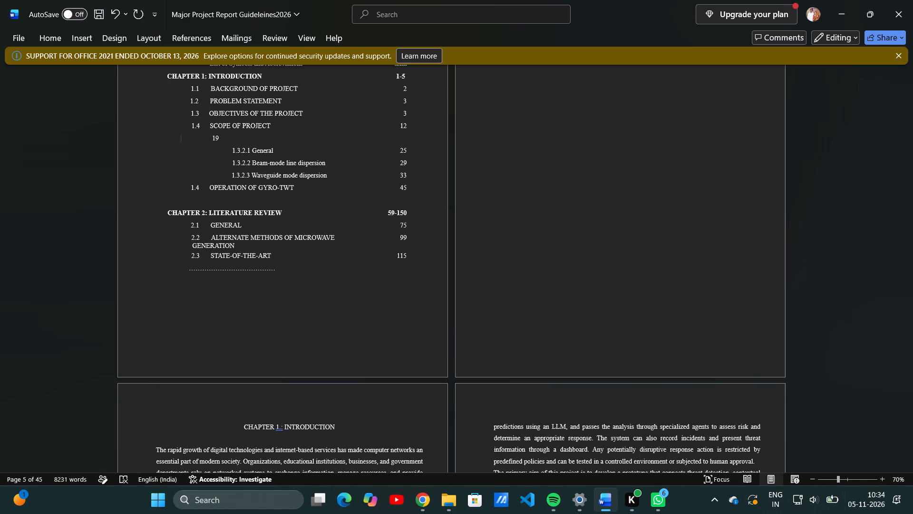
key("space")
key("space")
key("space")
key("space")
key("space")
key("space")
key("space")
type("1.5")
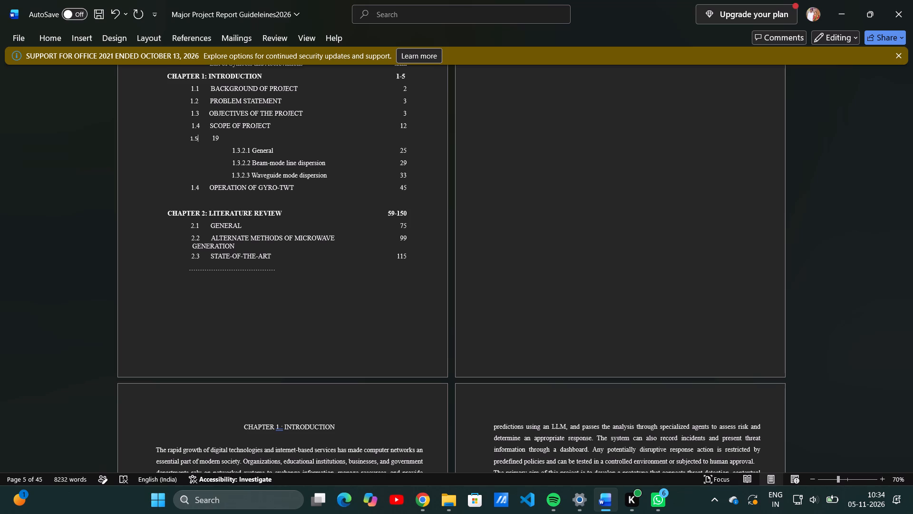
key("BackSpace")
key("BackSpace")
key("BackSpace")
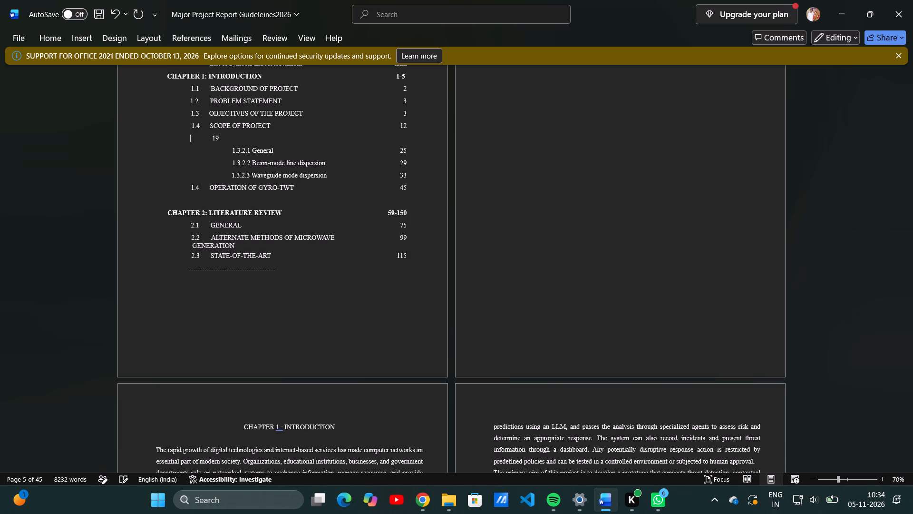
Remove one space before the SCOPE OF PROJECT entry's number 1.4 to align it with the numbers above.
left_click(191, 125)
key("BackSpace")
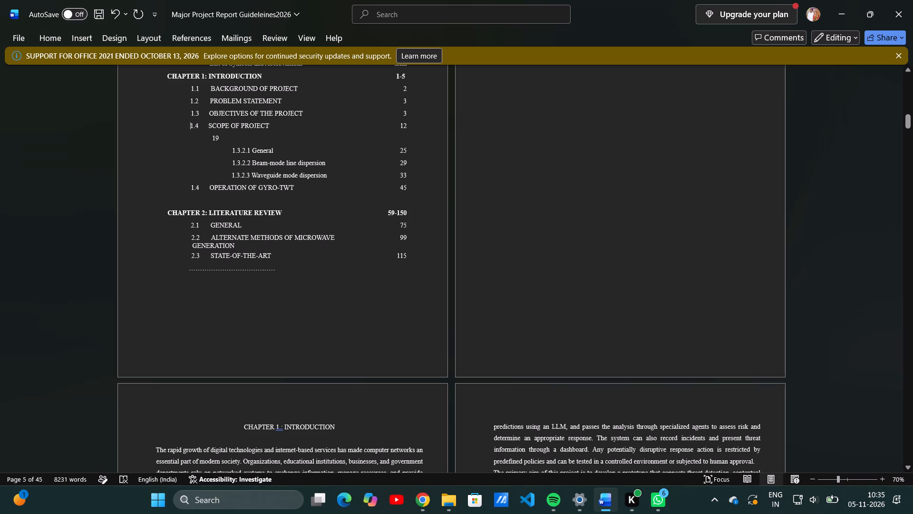
Number the cleared contents line 1.5 and remove one space before it to align it with 1.4.
left_click(194, 139)
type("1.")
key("5")
key("Left")
key("Left")
key("Left")
key("BackSpace")
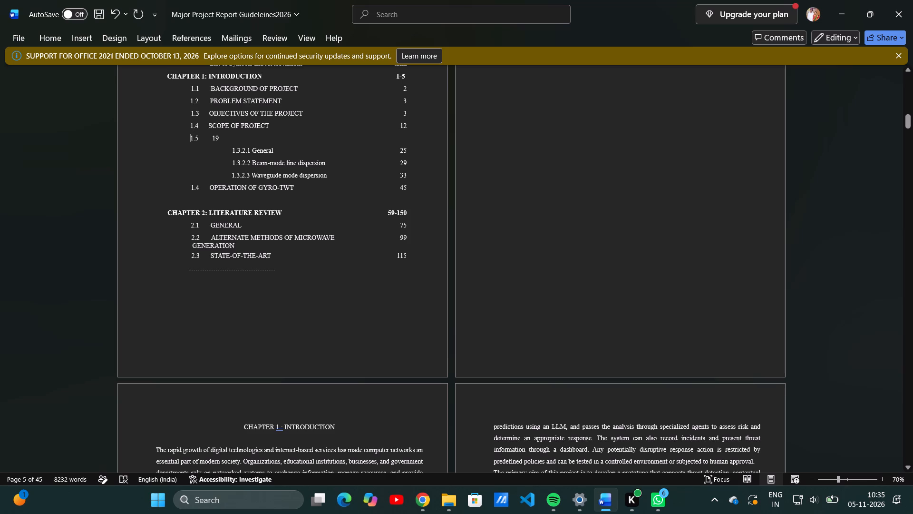
Look through the Chapter 1 pages for the heading of section 1.5.
scroll(287, 199, "down", 5)
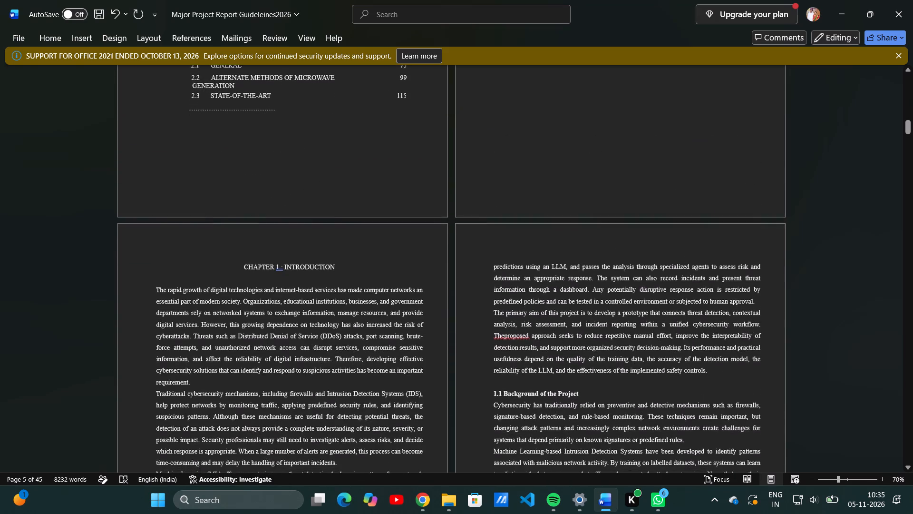
scroll(292, 169, "down", 4)
scroll(448, 294, "down", 2)
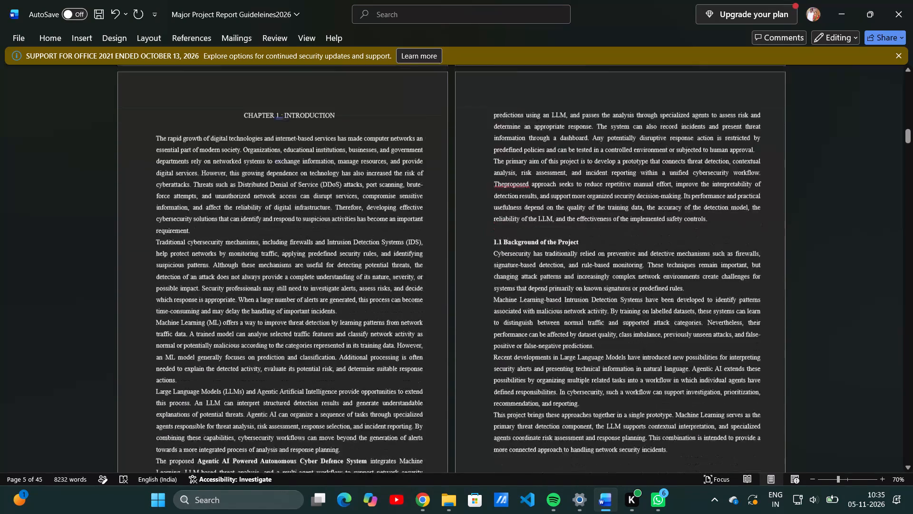
scroll(448, 294, "down", 8)
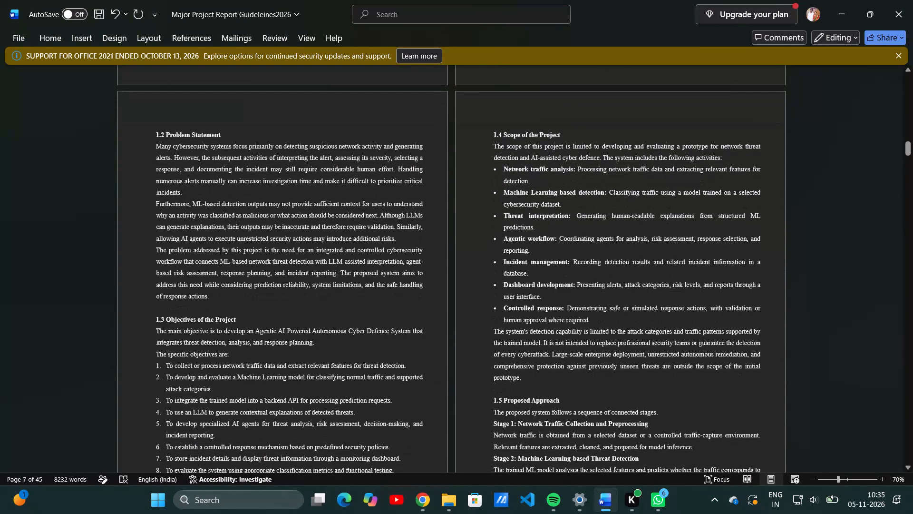
scroll(494, 363, "down", 5)
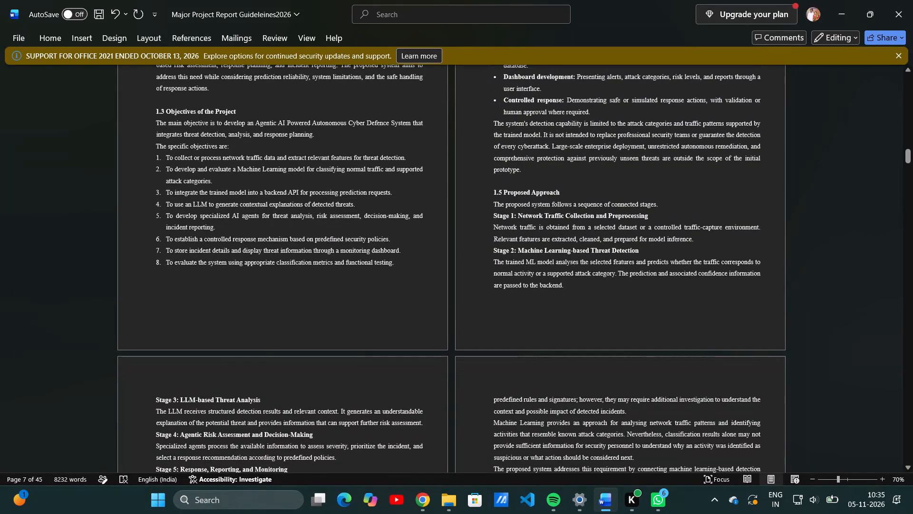
scroll(501, 327, "down", 1)
scroll(501, 327, "up", 4)
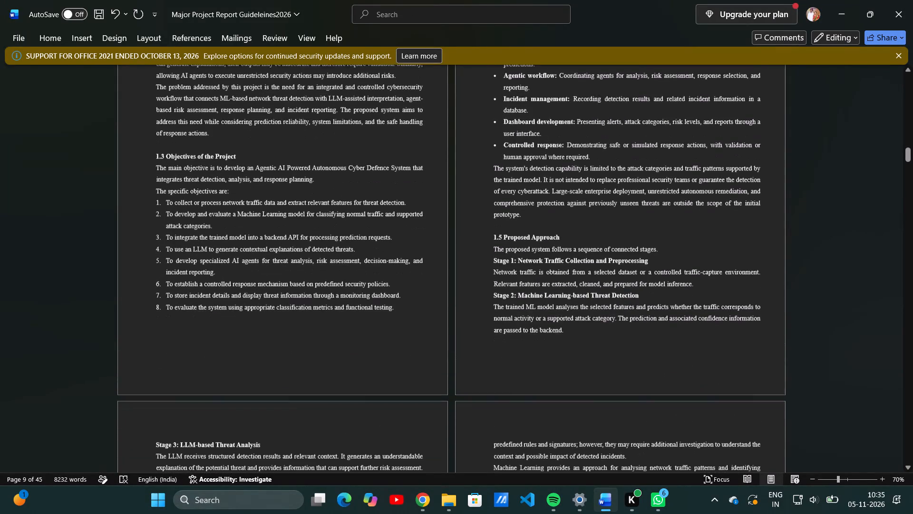
right_click(501, 327)
scroll(501, 327, "up", 3)
right_click(501, 327)
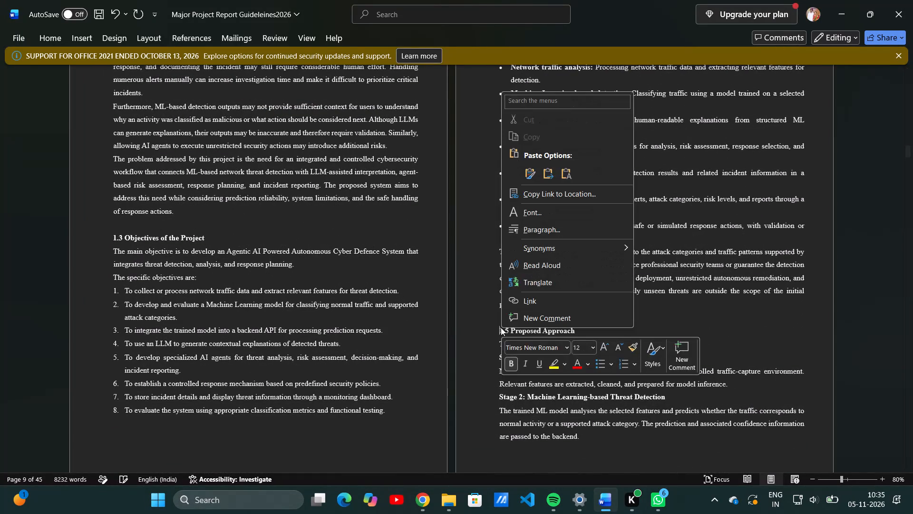
scroll(362, 305, "up", 12)
scroll(362, 305, "down", 1, "ctrl")
scroll(362, 305, "up", 2, "ctrl")
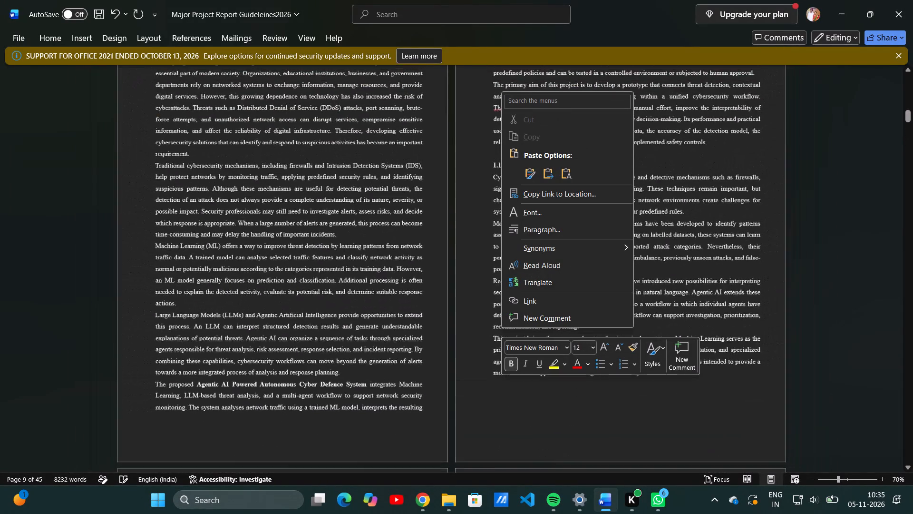
scroll(362, 305, "up", 4)
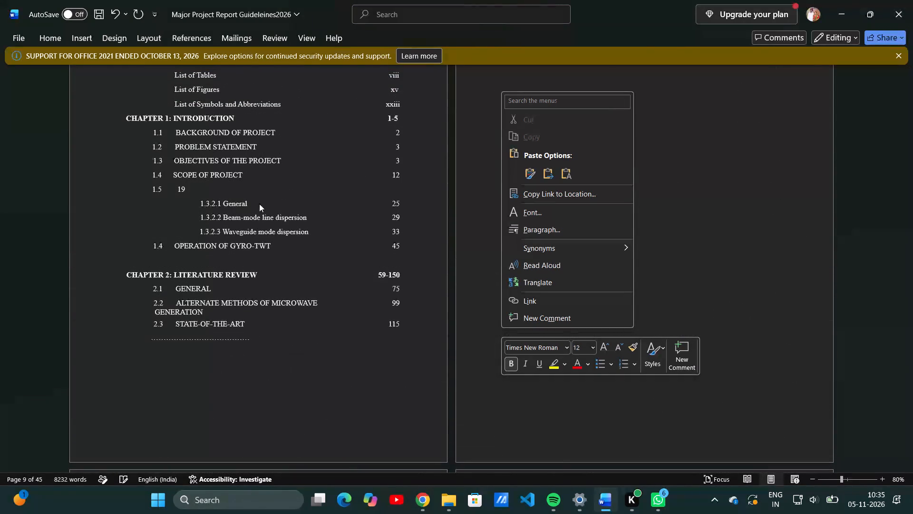
left_click(174, 187)
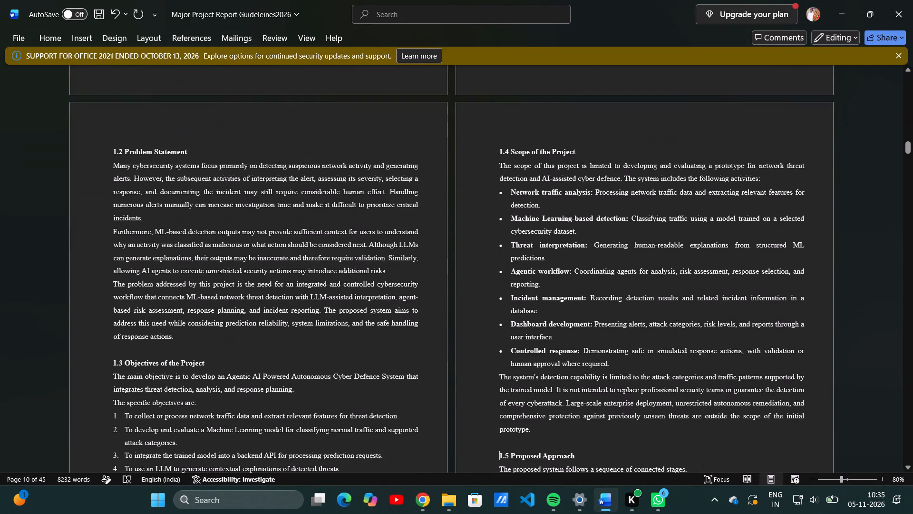
Add the title PROPOSED APPROACH to contents entry 1.5, spaced to line up with the title SCOPE OF PROJECT above.
scroll(174, 187, "up", 12)
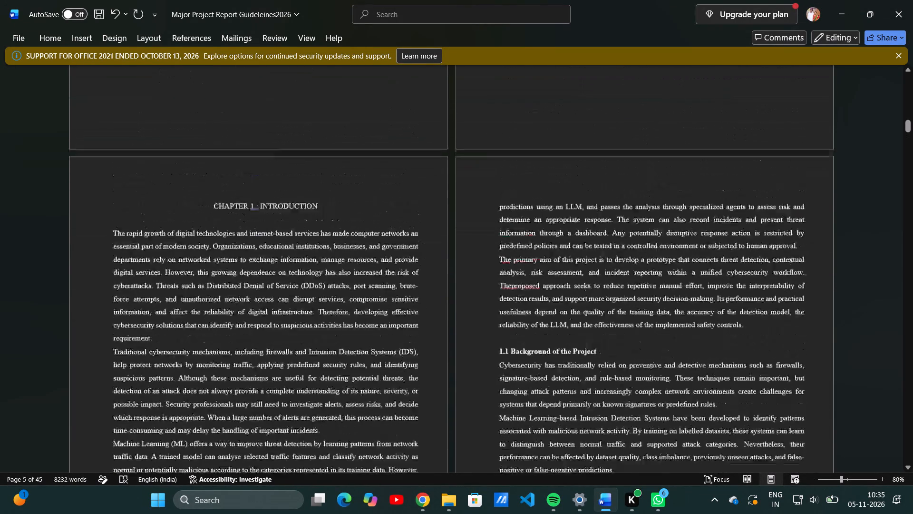
scroll(174, 187, "up", 5)
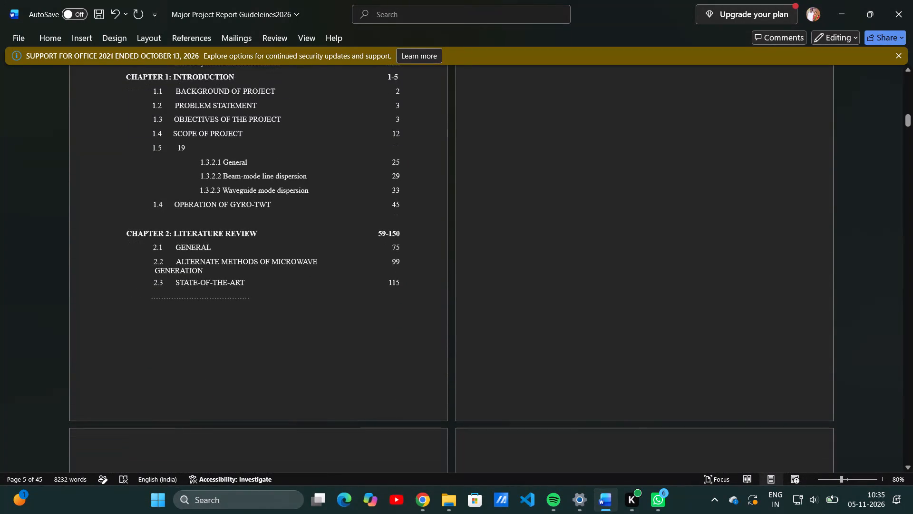
left_click(176, 148)
key("BackSpace")
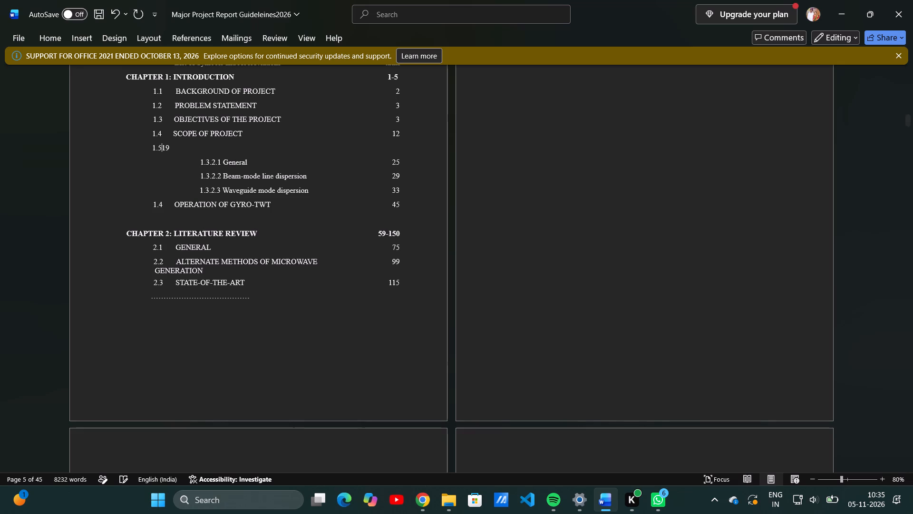
key("space")
key("space")
key("space")
key("space")
key("space")
key("space")
type("PROPOSED APPROACH")
Add spaces after PROPOSED APPROACH to move its page number 19 into the page-number column.
key("space")
key("space")
key("space")
key("space")
key("space")
key("space")
key("space")
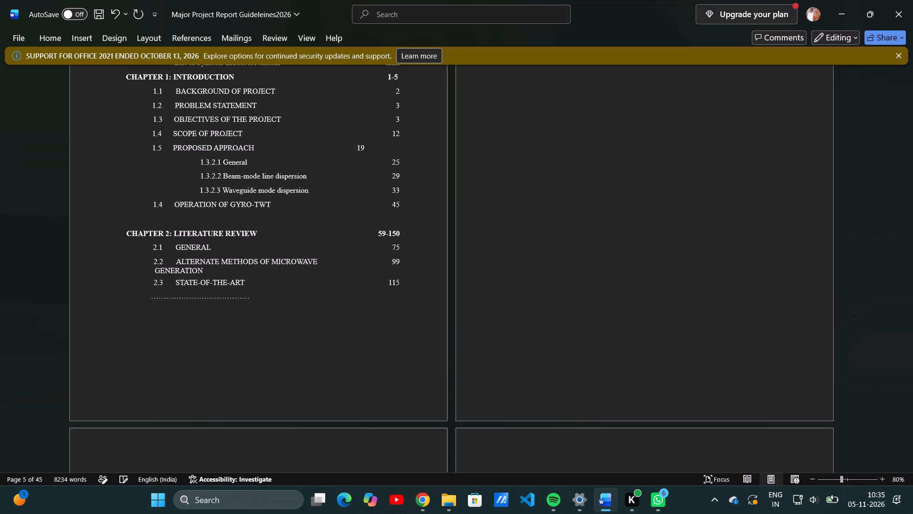
key("space")
key("space")
key("space")
key("BackSpace")
Delete the number 1.3.2.1, its title General and the first digit of its page number from the contents line below PROPOSED APPROACH.
left_click_drag(198, 161, 291, 180)
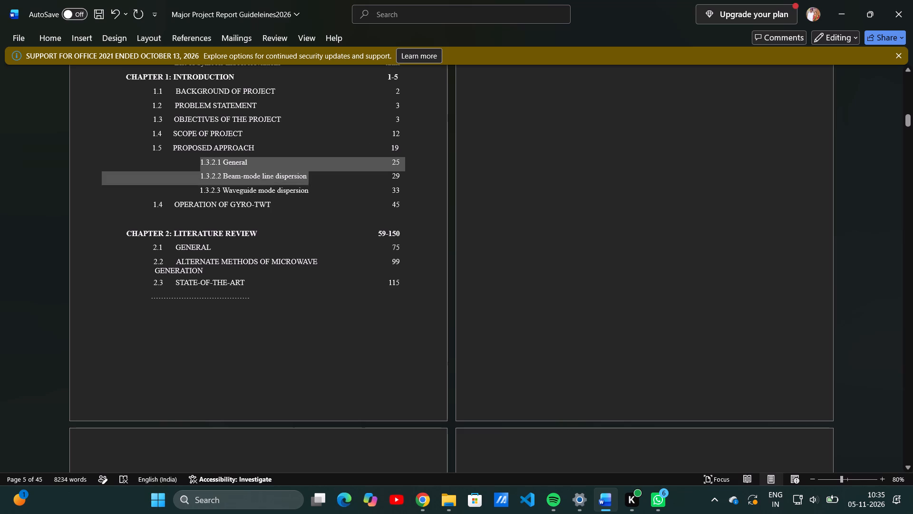
left_click_drag(291, 180, 306, 188)
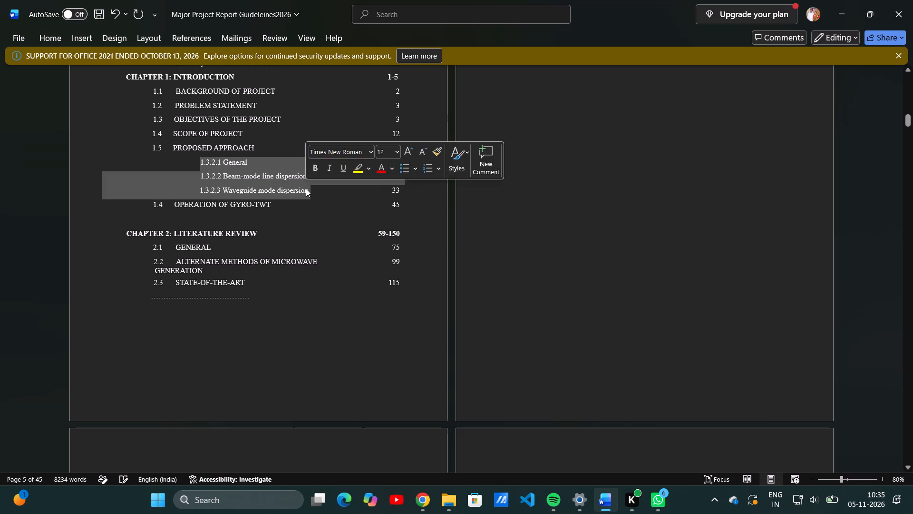
left_click(306, 188)
left_click(245, 165)
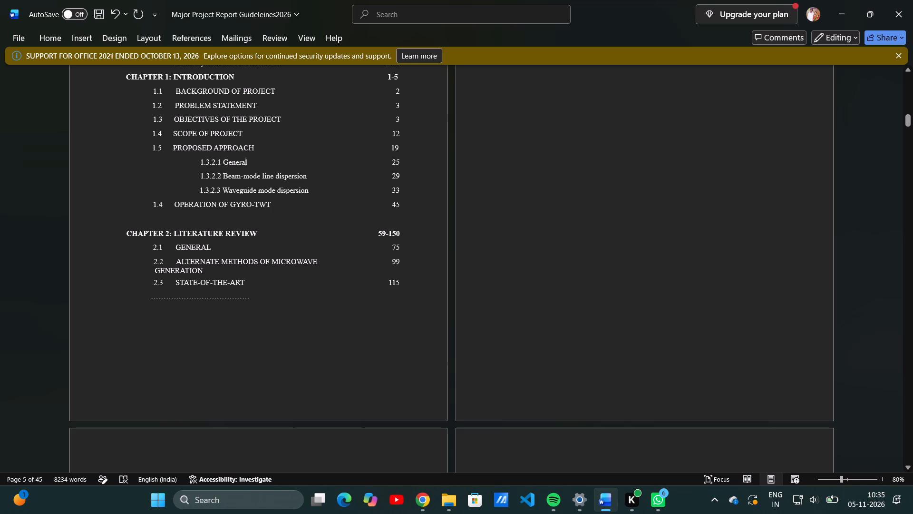
key("BackSpace")
key("BackSpace")
key("BackSpace")
key("BackSpace")
key("BackSpace")
key("BackSpace")
key("Right")
key("Delete")
key("Delete")
key("Delete")
key("Right")
key("Delete")
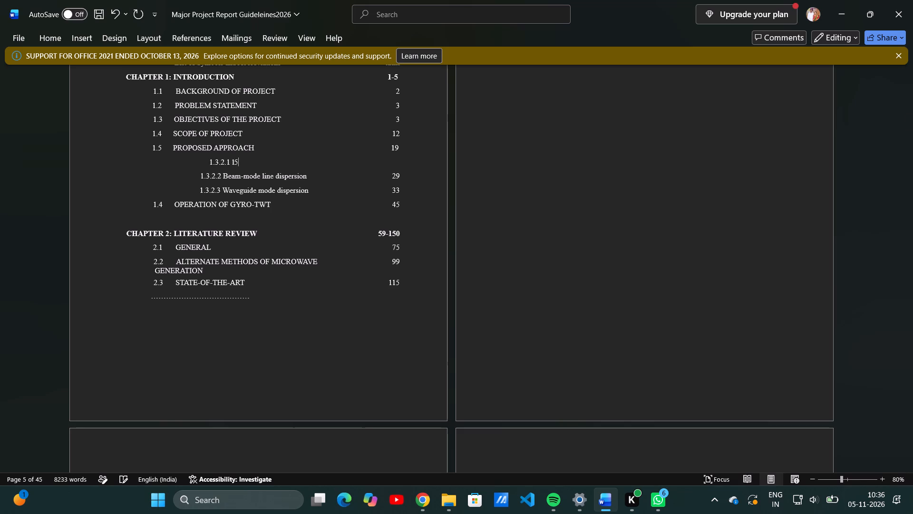
key("Left")
key("BackSpace")
key("BackSpace")
key("BackSpace")
key("BackSpace")
key("BackSpace")
key("BackSpace")
key("BackSpace")
key("BackSpace")
key("BackSpace")
key("BackSpace")
Indent the leftover 5 on the cleared contents line with spaces to sit beneath the number 1.5.
key("space")
key("space")
key("space")
key("space")
key("space")
key("1")
key("BackSpace")
key("space")
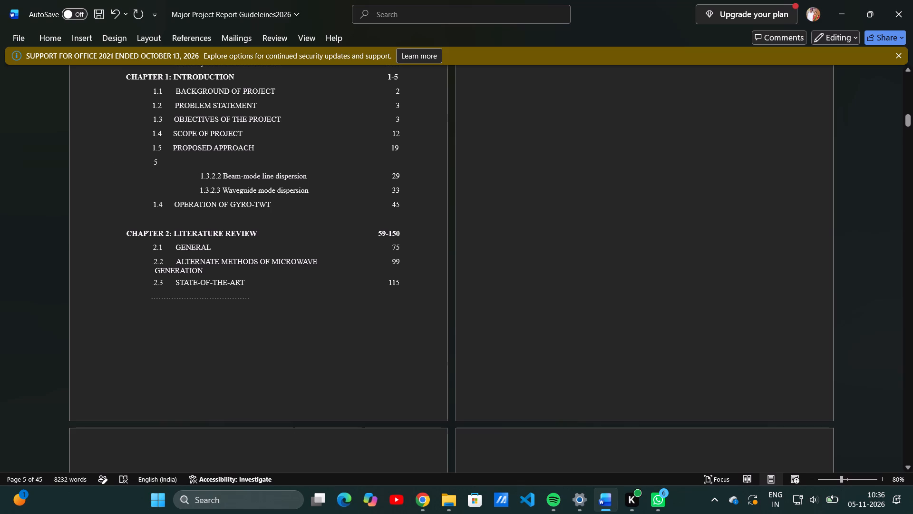
left_click(162, 148)
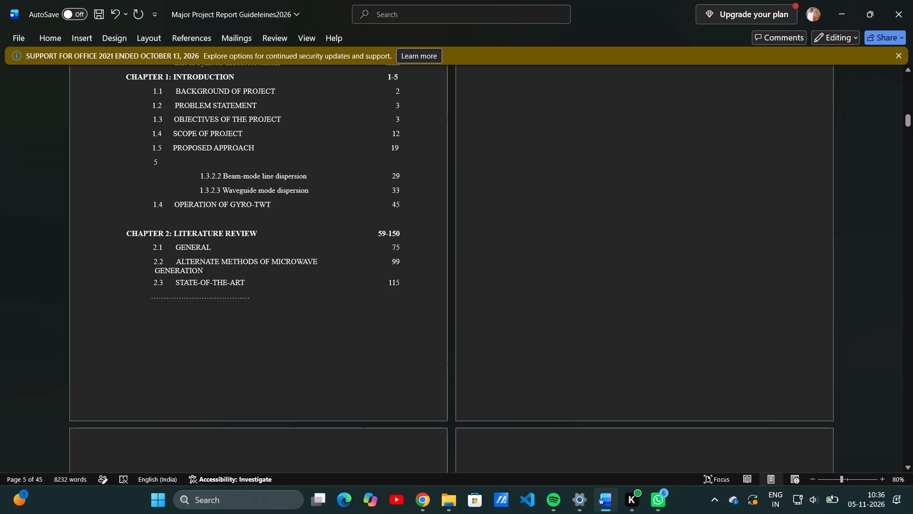
left_click(152, 161)
type("1.")
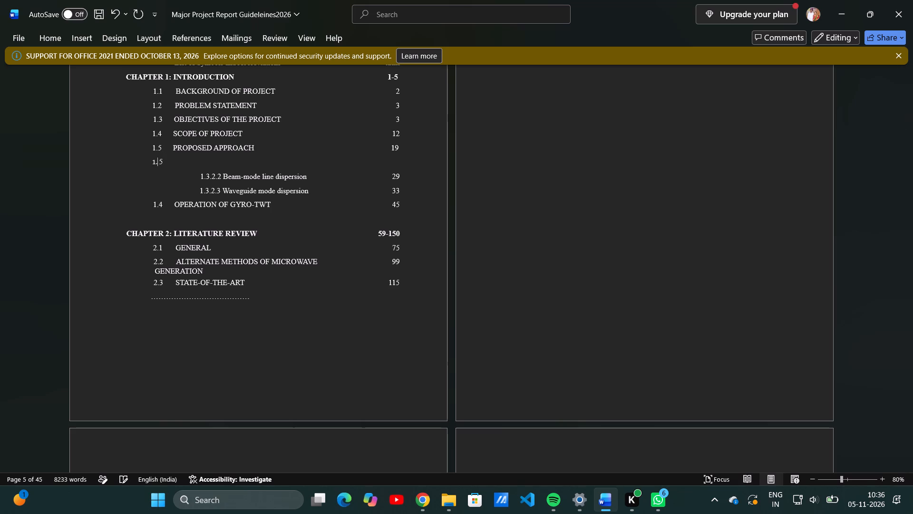
key("BackSpace")
key("BackSpace")
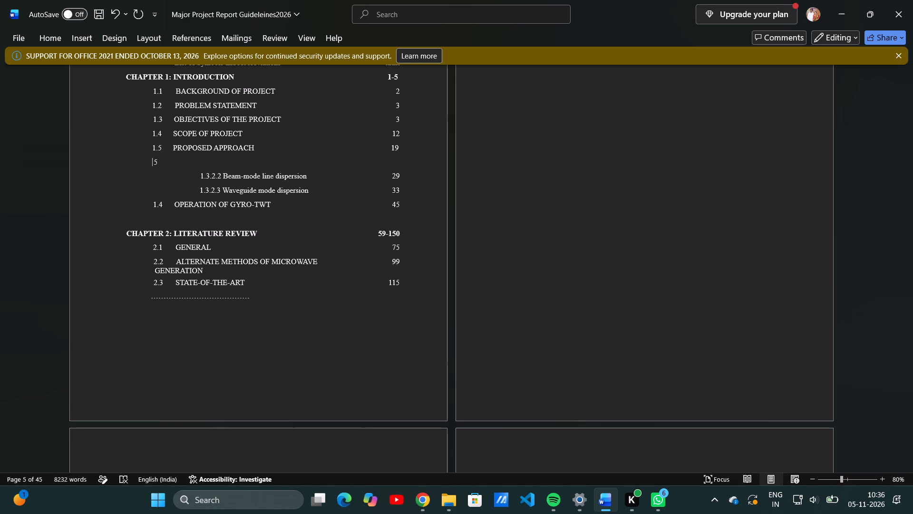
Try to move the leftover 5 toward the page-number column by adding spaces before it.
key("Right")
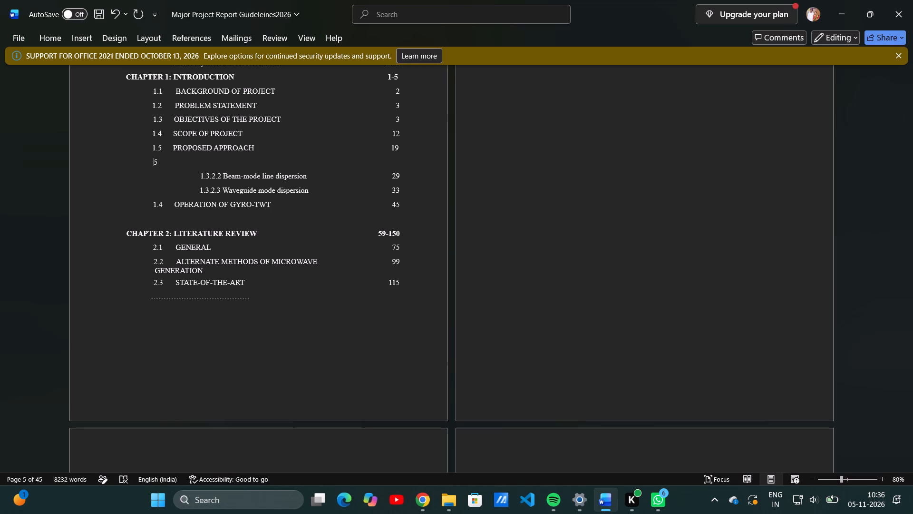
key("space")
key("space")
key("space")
Delete the leftover 5 and the surplus spaces before it on the contents line below PROPOSED APPROACH.
key("Right")
key("BackSpace")
key("BackSpace")
key("BackSpace")
key("BackSpace")
key("BackSpace")
key("BackSpace")
key("BackSpace")
key("BackSpace")
key("BackSpace")
key("BackSpace")
key("BackSpace")
key("BackSpace")
key("BackSpace")
key("BackSpace")
key("BackSpace")
key("BackSpace")
key("BackSpace")
key("BackSpace")
key("BackSpace")
key("BackSpace")
key("BackSpace")
key("BackSpace")
key("BackSpace")
key("BackSpace")
key("BackSpace")
key("BackSpace")
key("BackSpace")
key("BackSpace")
key("BackSpace")
key("BackSpace")
key("BackSpace")
key("BackSpace")
key("BackSpace")
key("BackSpace")
key("BackSpace")
key("BackSpace")
key("BackSpace")
key("BackSpace")
key("BackSpace")
key("BackSpace")
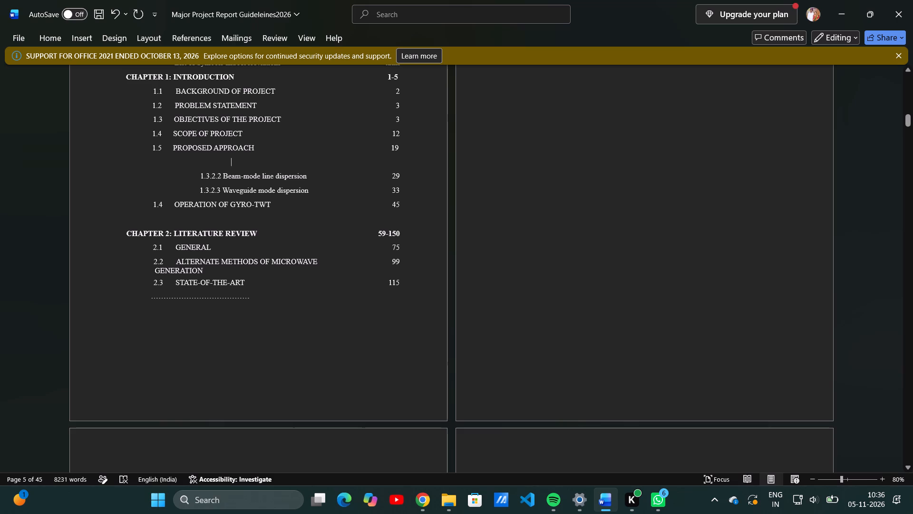
Number the cleared contents line 1.6 beneath 1.5, removing one space before it.
left_click(155, 162)
key("BackSpace")
type("1.")
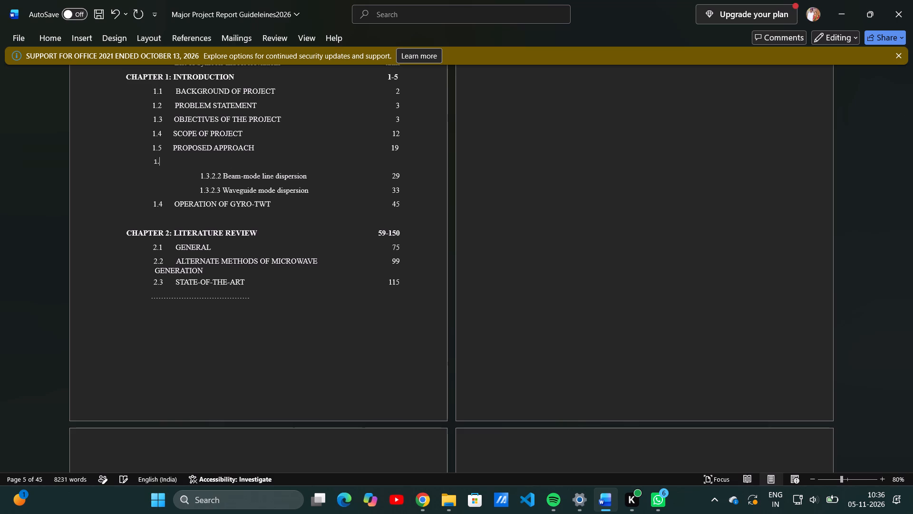
key("6")
Compare the font of contents number 1.5 and select the new number 1.6 for matching formatting.
left_click_drag(162, 148, 157, 146)
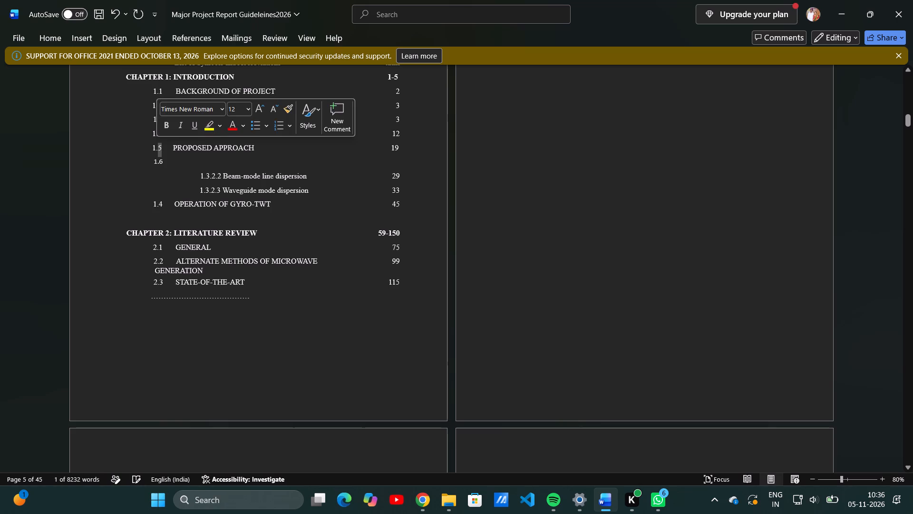
left_click(162, 159)
left_click_drag(162, 159, 160, 159)
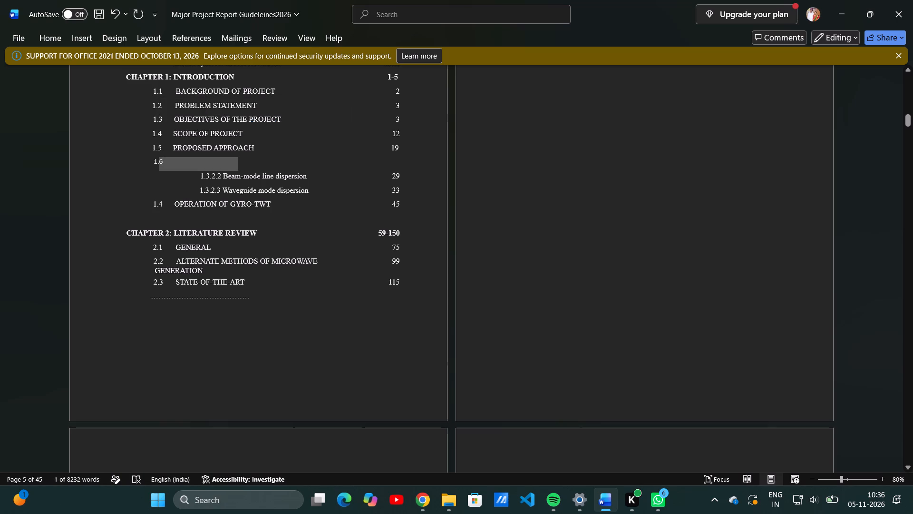
left_click_drag(160, 159, 153, 159)
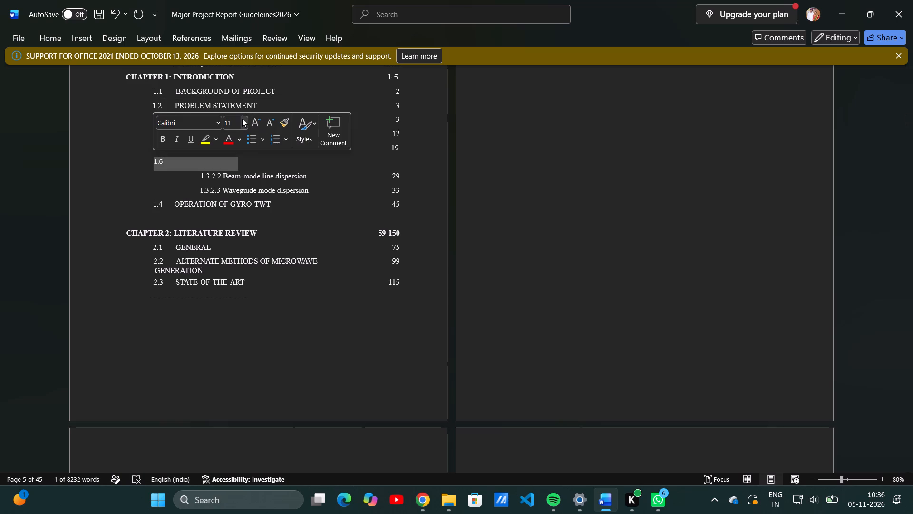
Set the font size of the selected contents number 1.6 to 12.
left_click(243, 119)
left_click(232, 193)
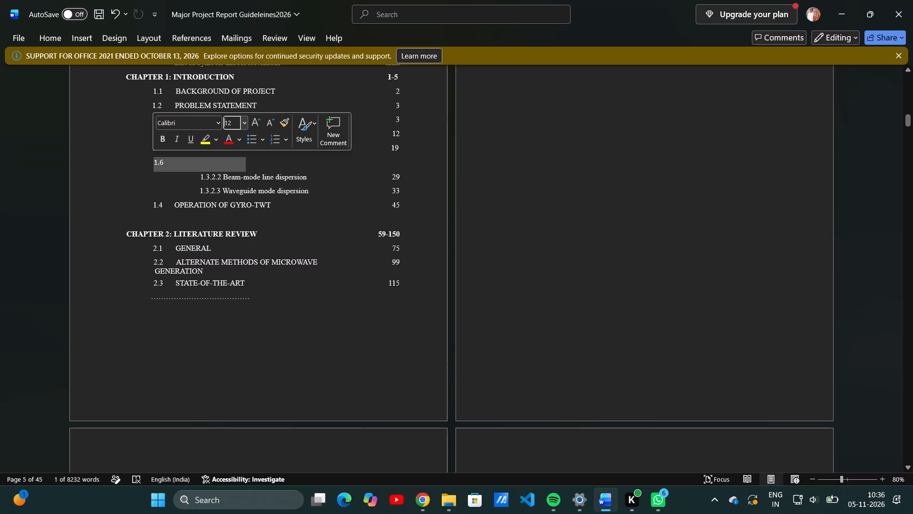
Delete and retype the leading 1 of contents number 1.6 below PROPOSED APPROACH.
left_click(156, 160)
left_click(156, 160)
key("BackSpace")
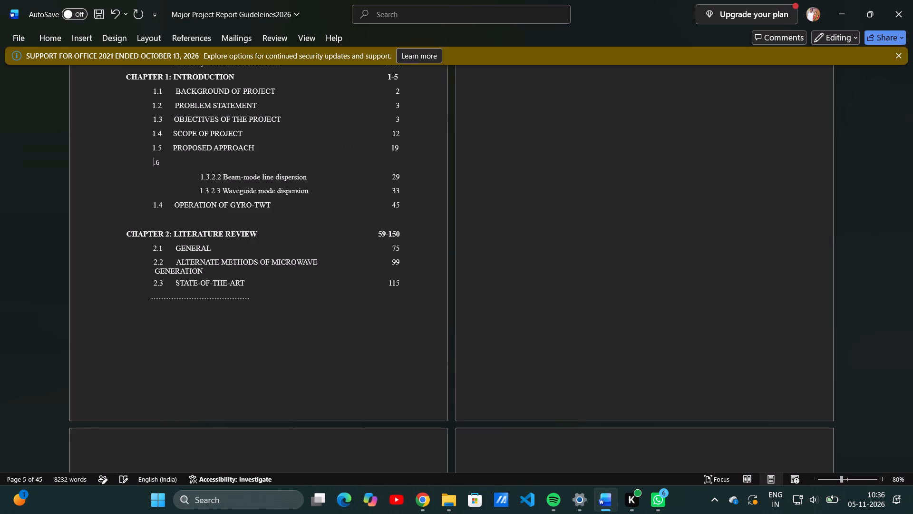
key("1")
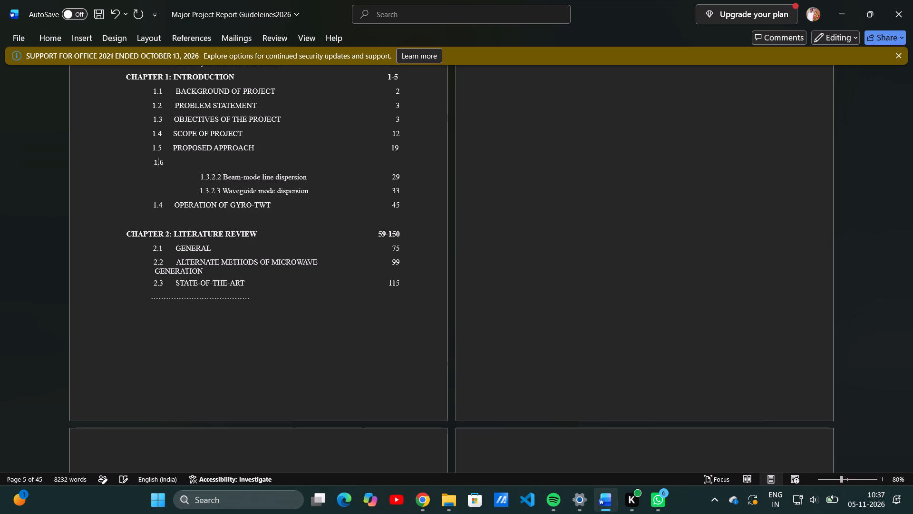
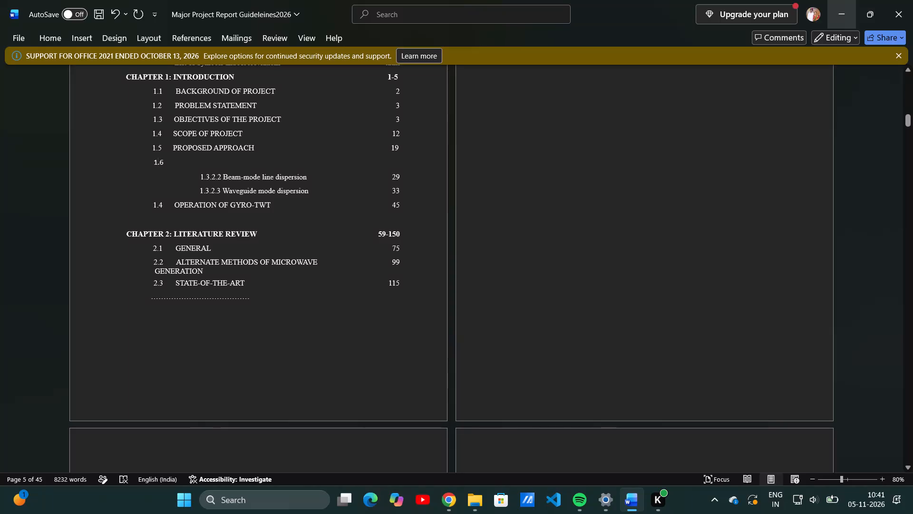
Delete the number 1.6 from the contents line below PROPOSED APPROACH, leaving that line blank.
left_click(162, 164)
key("BackSpace")
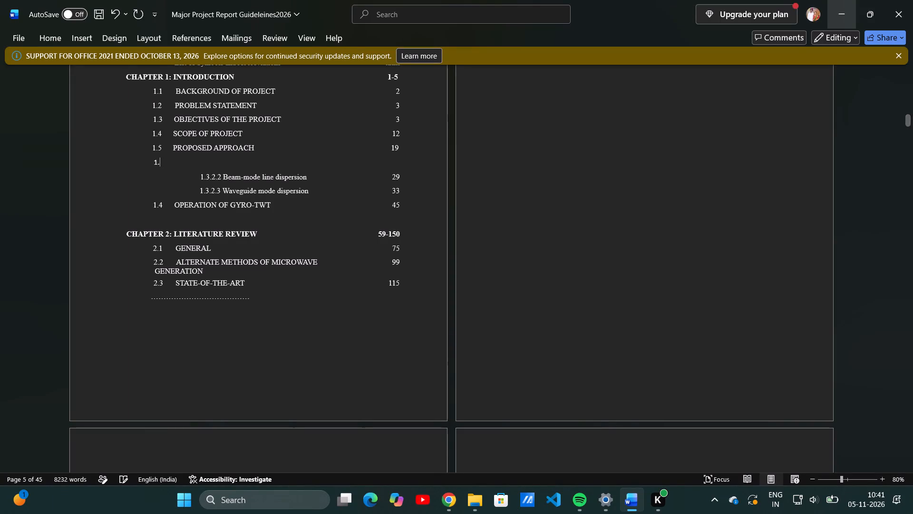
key("BackSpace")
key("BackSpace")
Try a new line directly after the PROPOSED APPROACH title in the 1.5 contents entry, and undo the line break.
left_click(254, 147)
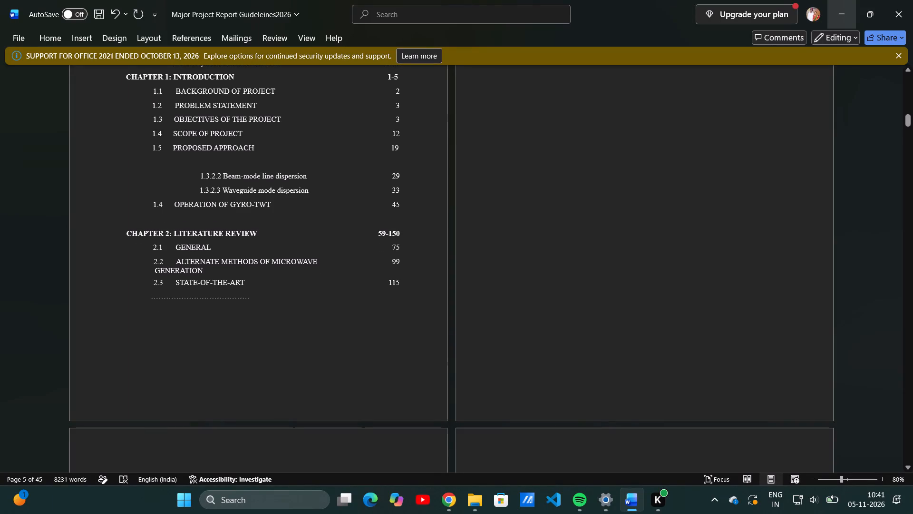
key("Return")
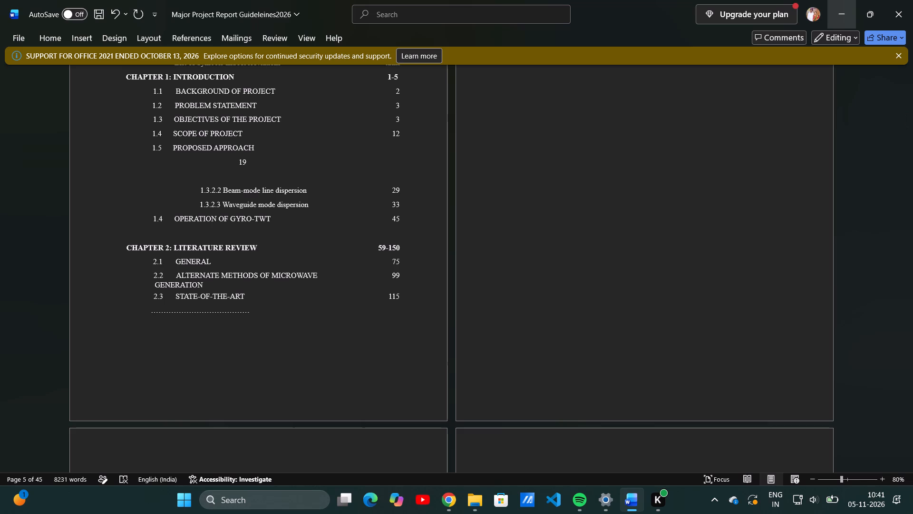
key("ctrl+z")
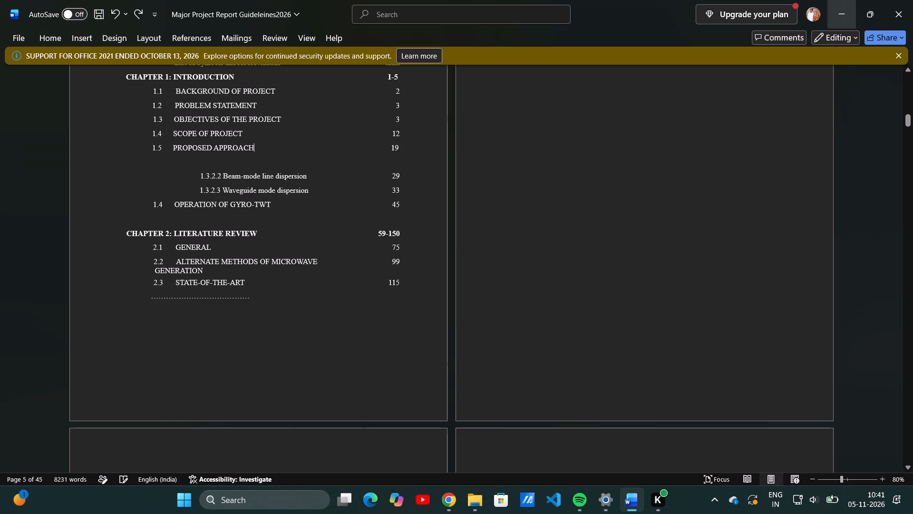
Add a contents line below 1.5 PROPOSED APPROACH, indented with spaces to align with the section numbers above, and number it 1.6.
left_click(398, 147)
key("Return")
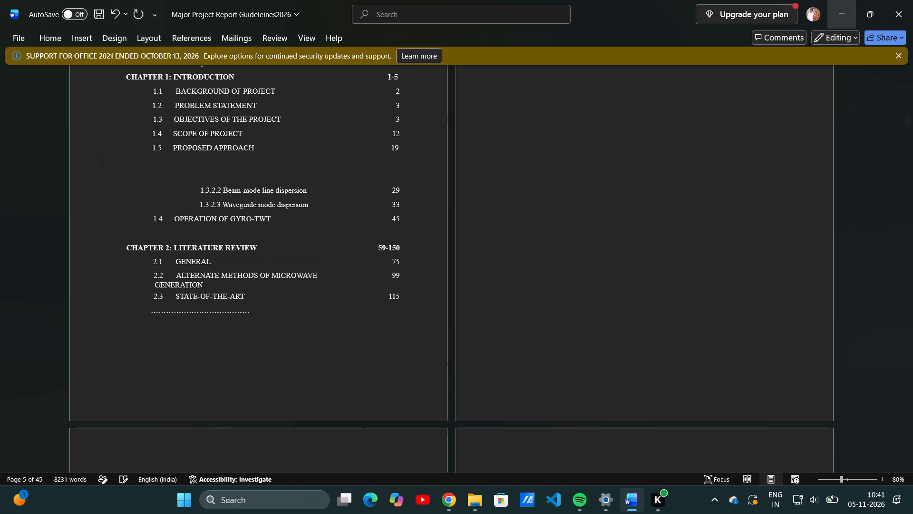
key("space")
key("space")
key("space")
key("space")
key("space")
key("space")
key("space")
key("space")
key("space")
key("space")
key("space")
key("space")
key("space")
key("space")
key("space")
key("space")
key("space")
key("space")
key("space")
key("space")
key("space")
key("space")
key("space")
key("space")
key("space")
key("space")
key("space")
type("1.6")
Check the report's section 1.6 heading and title contents entry 1.6 SIGNIFICANCE OF THE PROJECT, spaced to align with the titles above.
scroll(440, 185, "down", 12)
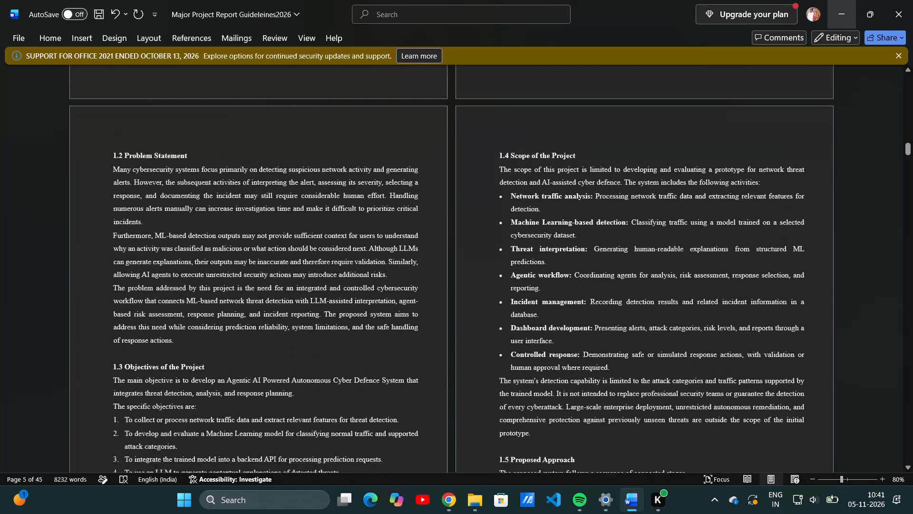
scroll(440, 185, "down", 6)
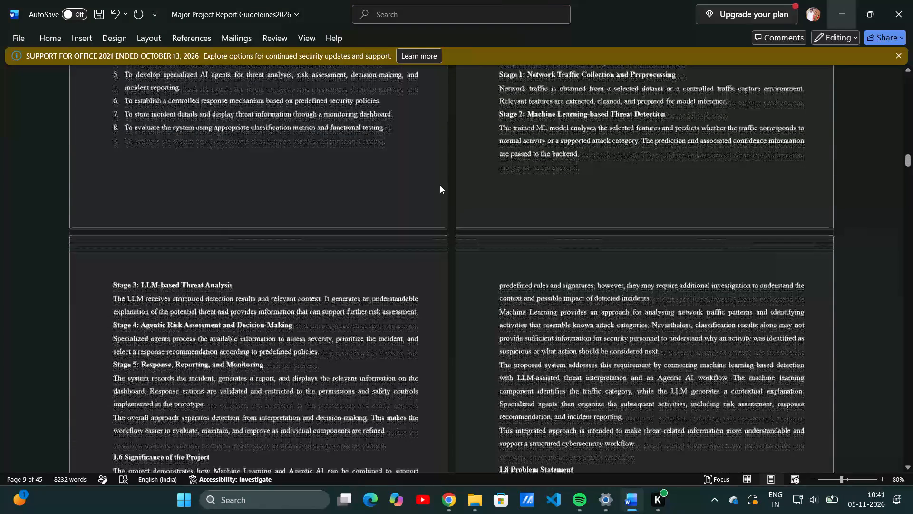
scroll(440, 185, "down", 2)
scroll(440, 185, "up", 9)
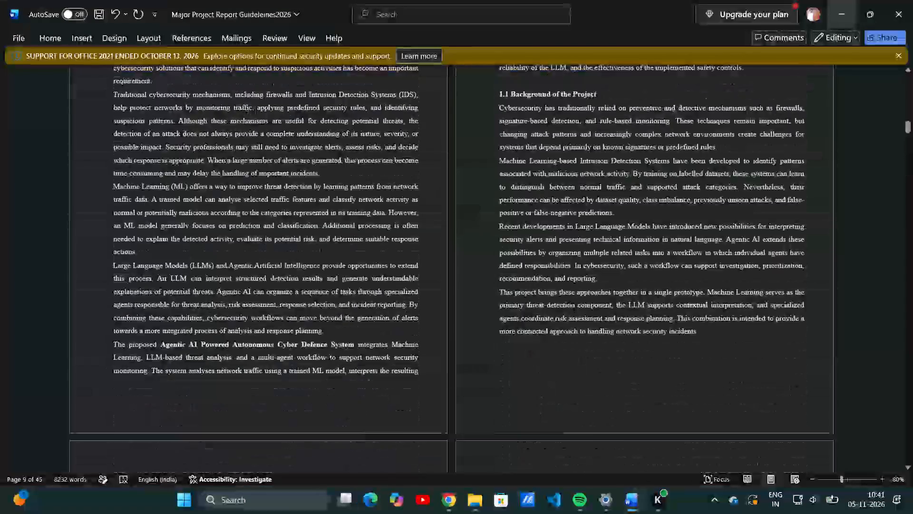
scroll(440, 185, "up", 11)
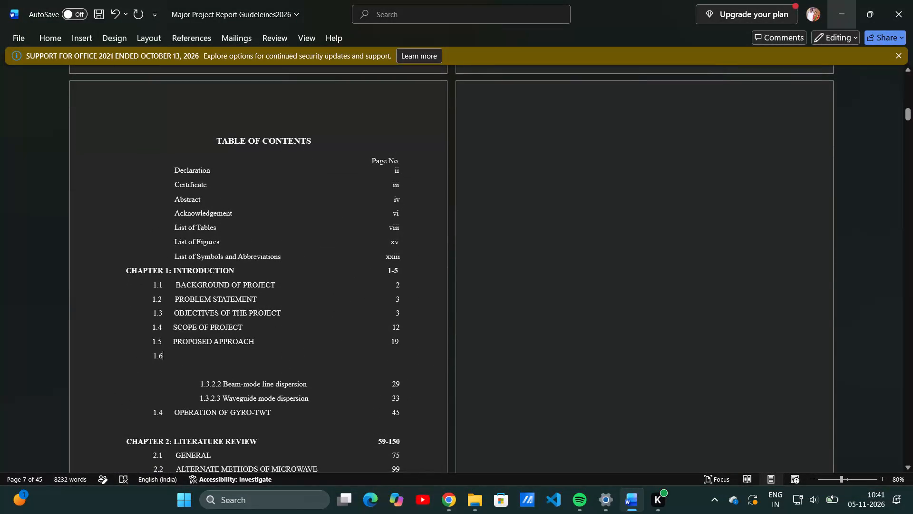
key("space")
key("space")
key("space")
key("space")
key("space")
key("space")
key("BackSpace")
type("si")
key("BackSpace")
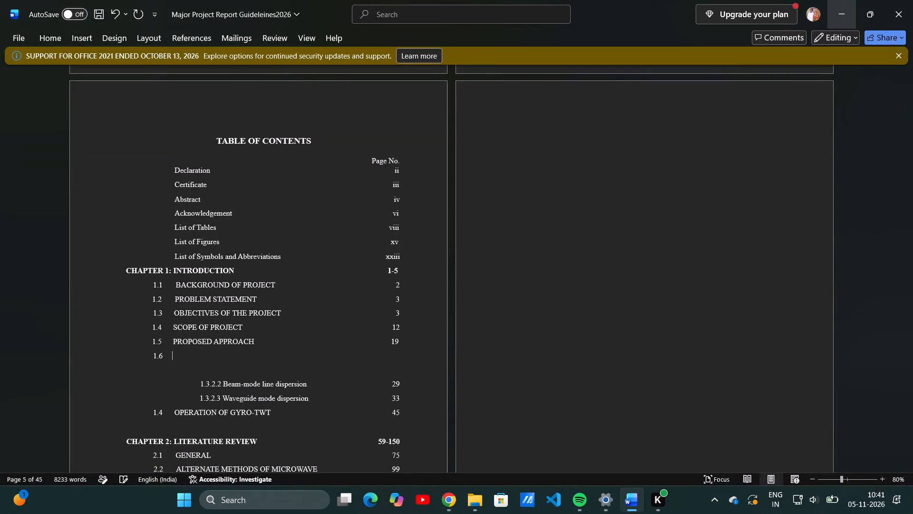
type("SIGNIFICANCE OF THE PROJEC")
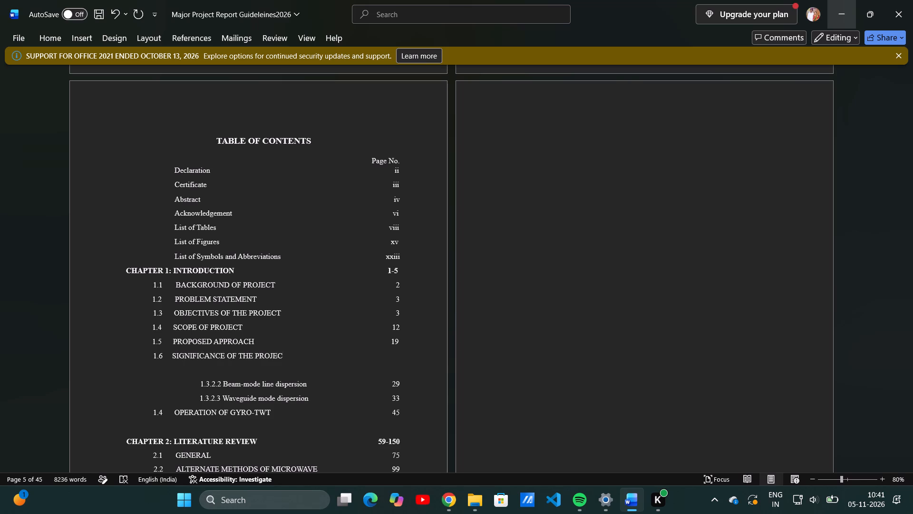
key("t")
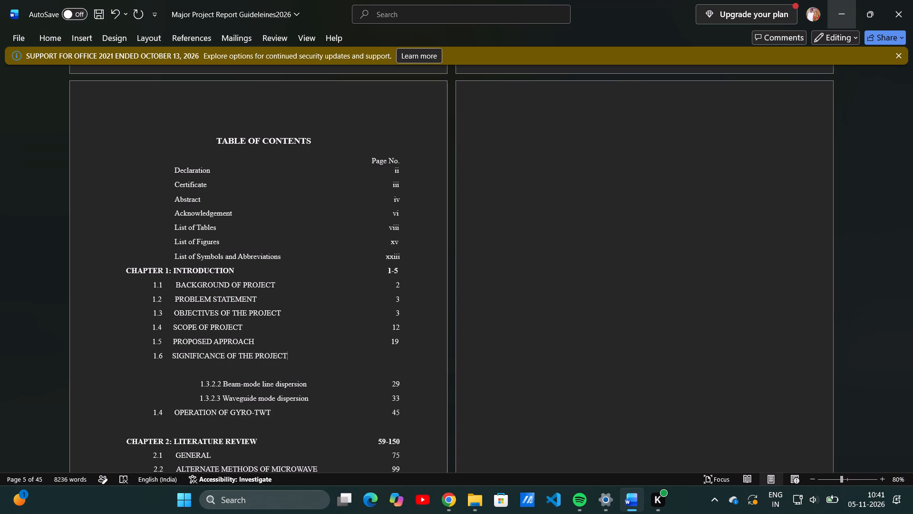
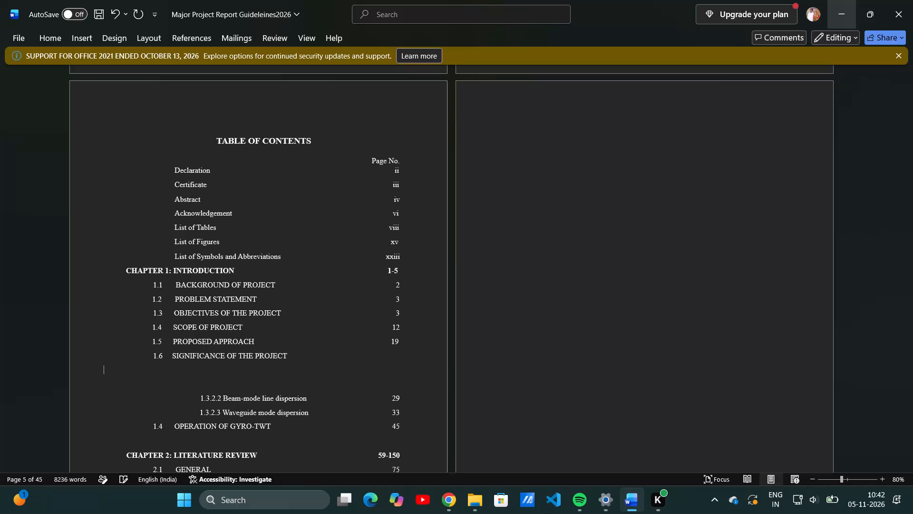
Number the contents line below 1.6 SIGNIFICANCE OF THE PROJECT as 1.7, aligned with the section numbers above.
key("space")
type("1.6")
key("BackSpace")
key("7")
Add a contents line numbered 1.8 below 1.7, indented with spaces to align with the section numbers above.
key("Return")
key("space")
key("space")
key("space")
key("space")
key("space")
key("space")
key("space")
key("space")
key("space")
key("space")
key("space")
key("space")
key("space")
key("space")
key("space")
key("space")
key("space")
key("space")
key("space")
key("space")
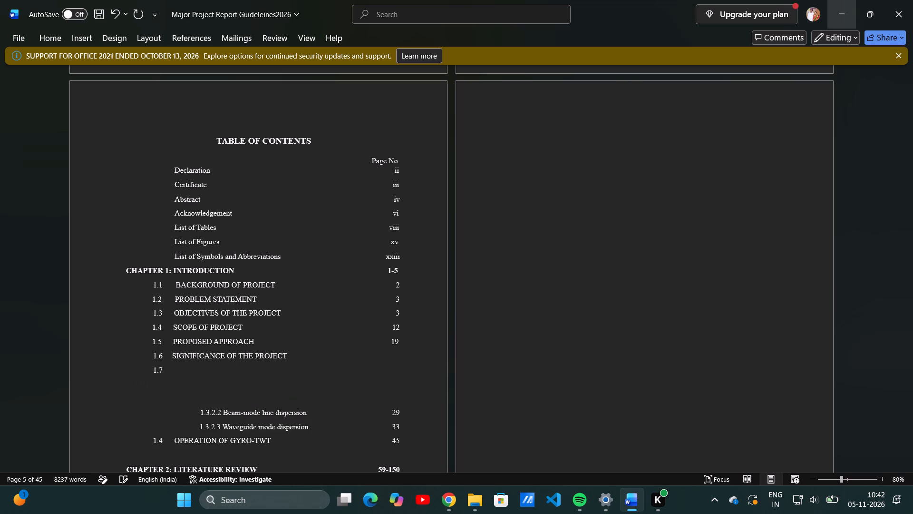
key("space")
type("1.8")
key("Left")
key("Left")
key("Left")
key("BackSpace")
key("Right")
key("Right")
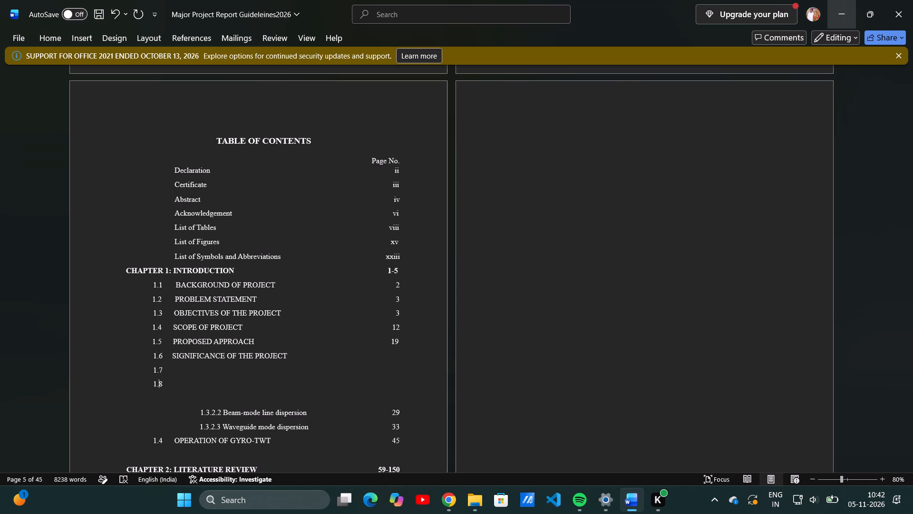
key("Right")
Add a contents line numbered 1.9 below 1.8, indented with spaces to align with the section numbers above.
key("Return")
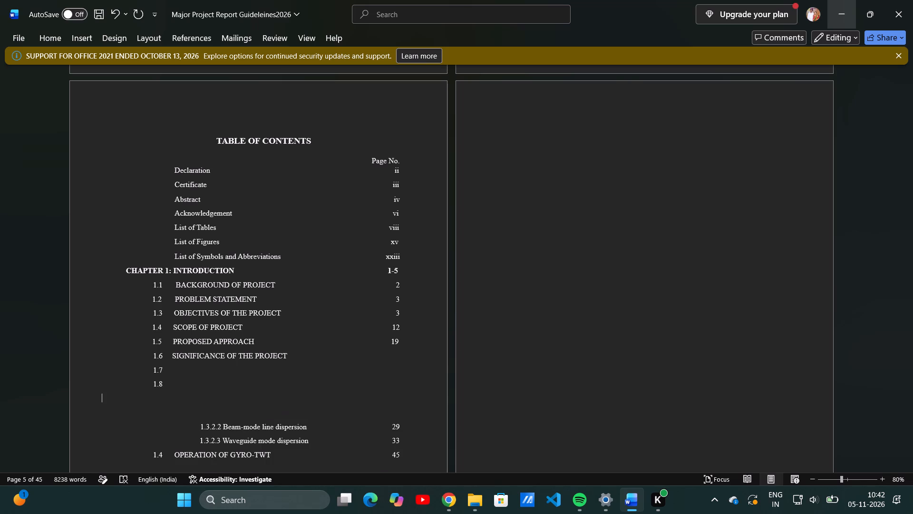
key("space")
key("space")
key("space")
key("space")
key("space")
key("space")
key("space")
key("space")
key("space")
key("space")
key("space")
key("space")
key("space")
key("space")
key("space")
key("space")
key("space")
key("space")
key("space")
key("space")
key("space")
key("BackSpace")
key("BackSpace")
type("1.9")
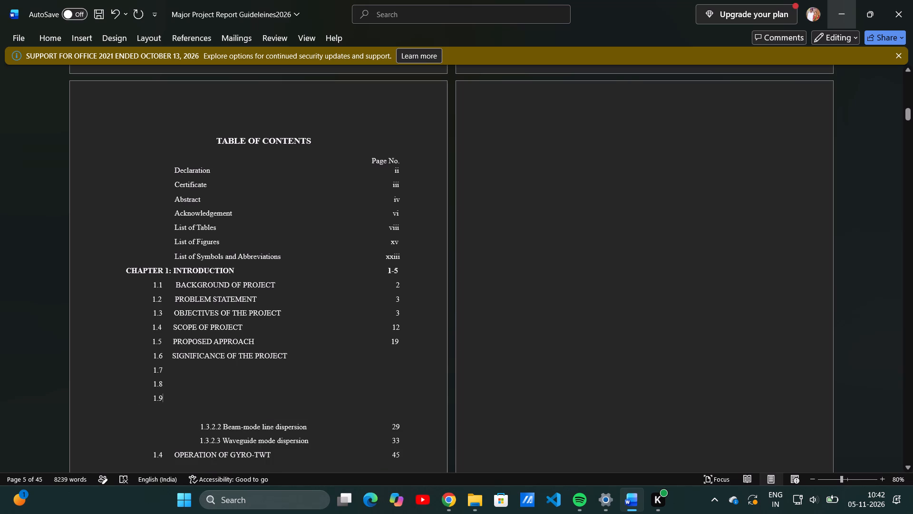
Check the report's section 1.7 heading and title contents entry 1.7 NEED OF THE PROPOSED SYSTEM, spaced to align with the titles above.
left_click(174, 368)
key("space")
key("space")
key("space")
key("space")
key("space")
key("space")
scroll(174, 368, "down", 6)
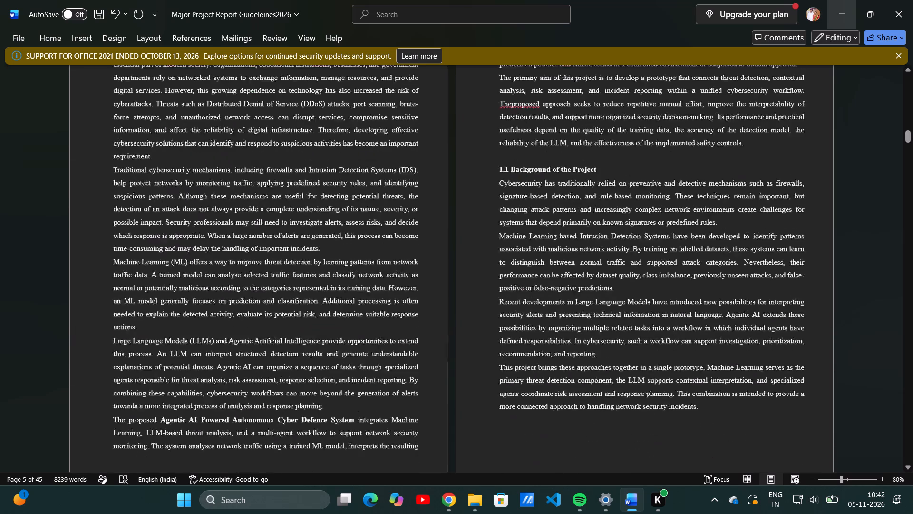
scroll(174, 368, "down", 4)
scroll(177, 355, "up", 1)
scroll(177, 355, "down", 1)
scroll(177, 355, "up", 1)
scroll(177, 355, "down", 8)
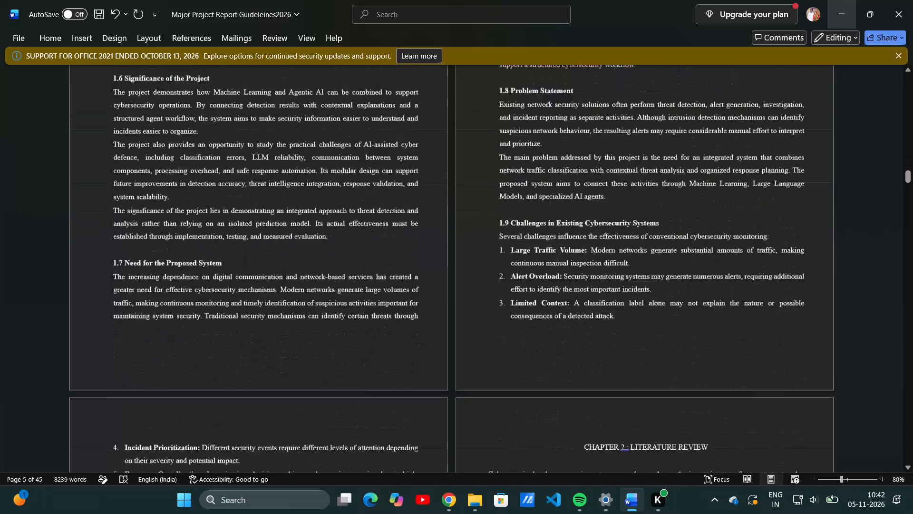
scroll(177, 355, "down", 1)
scroll(177, 355, "up", 2)
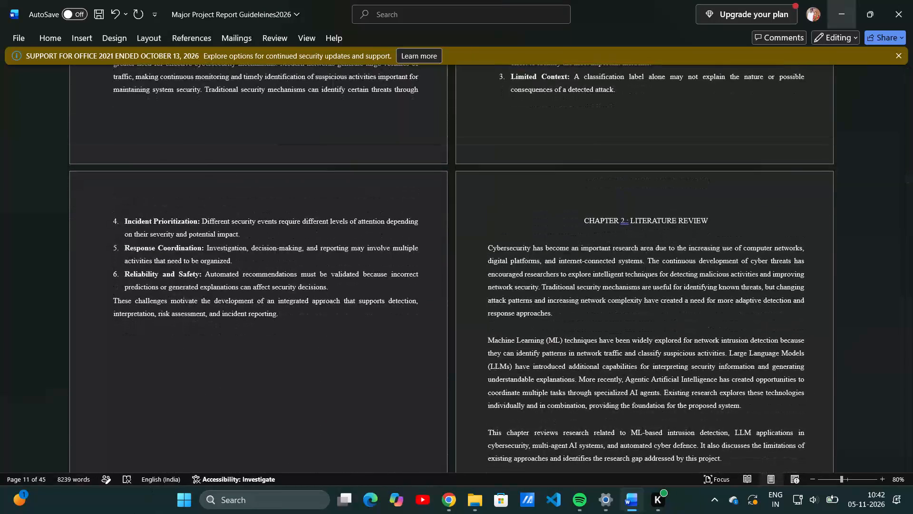
scroll(134, 513, "up", 1)
scroll(395, 257, "up", 5)
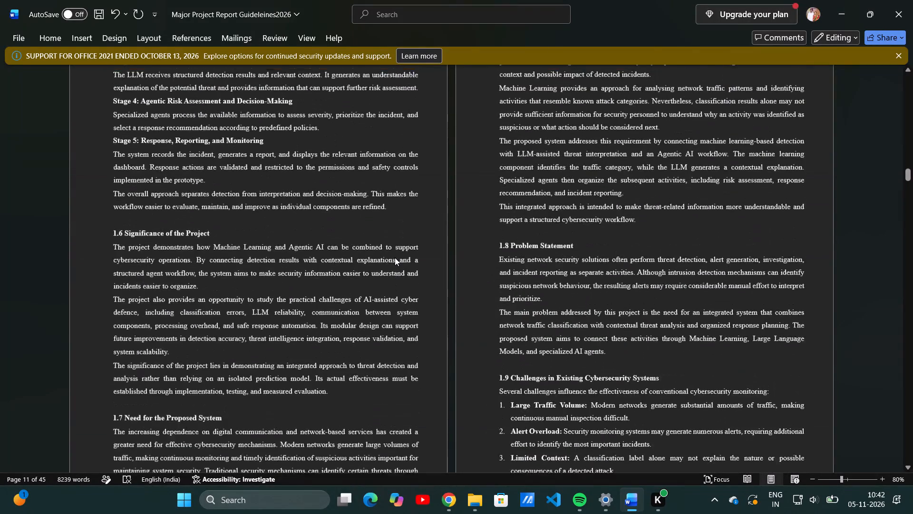
left_click(395, 257)
scroll(395, 257, "up", 3)
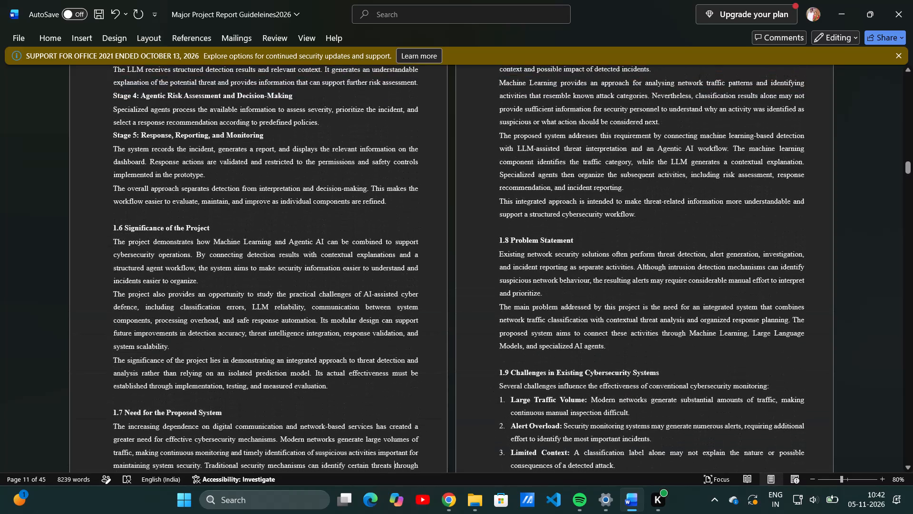
scroll(395, 257, "up", 2)
scroll(395, 257, "down", 1)
scroll(395, 257, "up", 1, "ctrl")
scroll(395, 257, "down", 1, "ctrl")
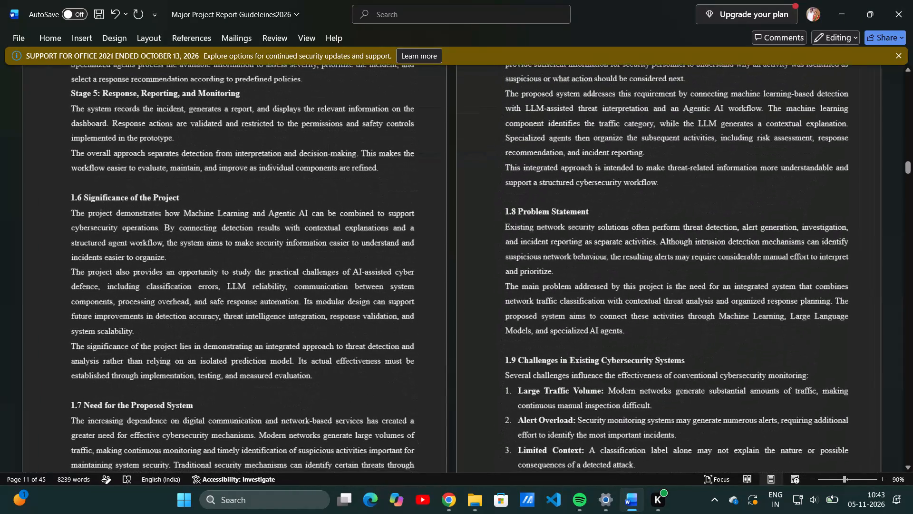
scroll(395, 257, "down", 1, "ctrl")
scroll(395, 257, "up", 7)
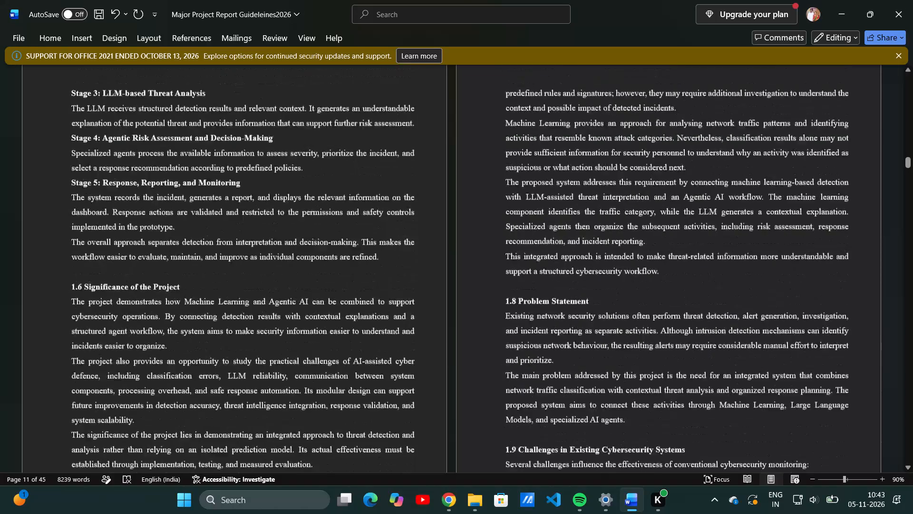
scroll(395, 257, "up", 7)
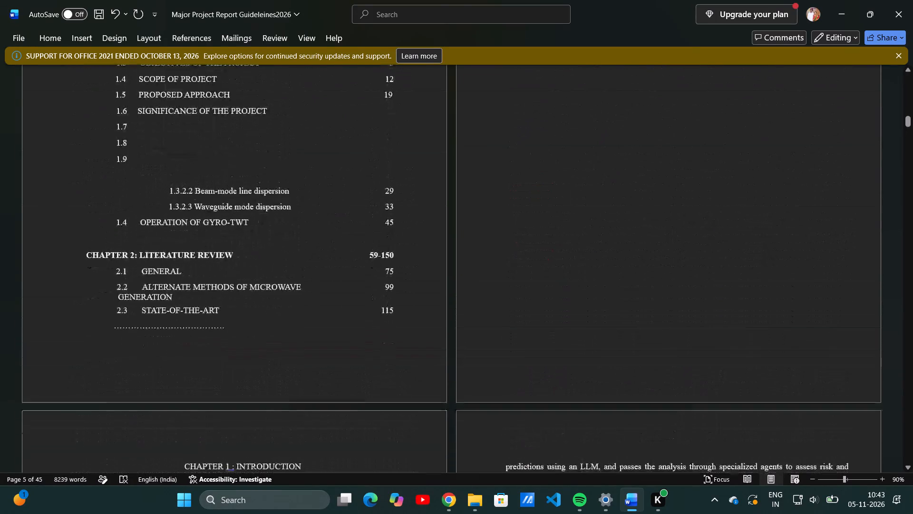
scroll(395, 250, "up", 3)
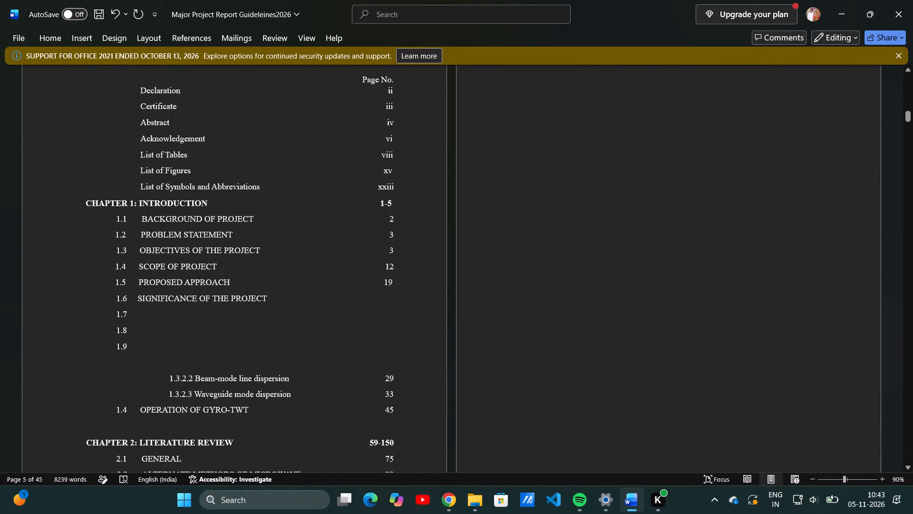
left_click(181, 319)
type("NEED OF THE PROPOSED SYSTEM")
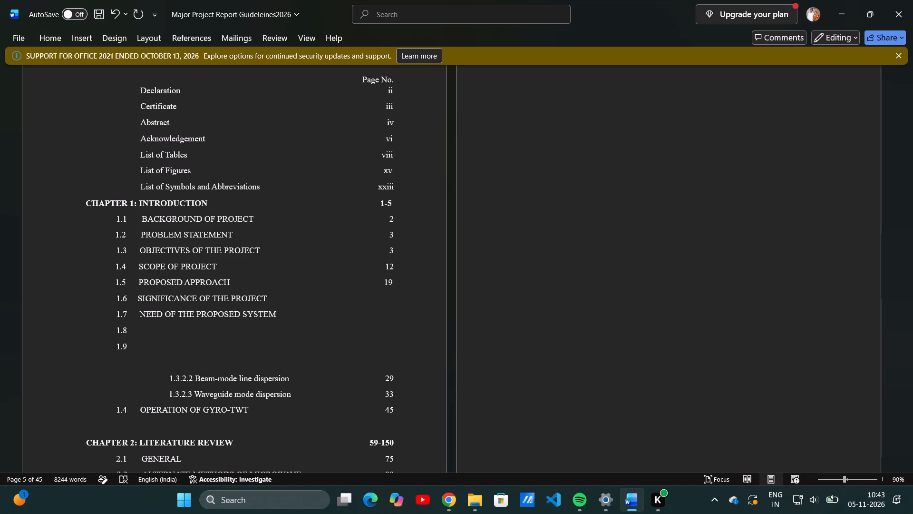
Delete the duplicate section 1.8 Problem Statement with its text, leaving one blank line before Challenges in Existing Cybersecurity Systems.
scroll(181, 319, "down", 13)
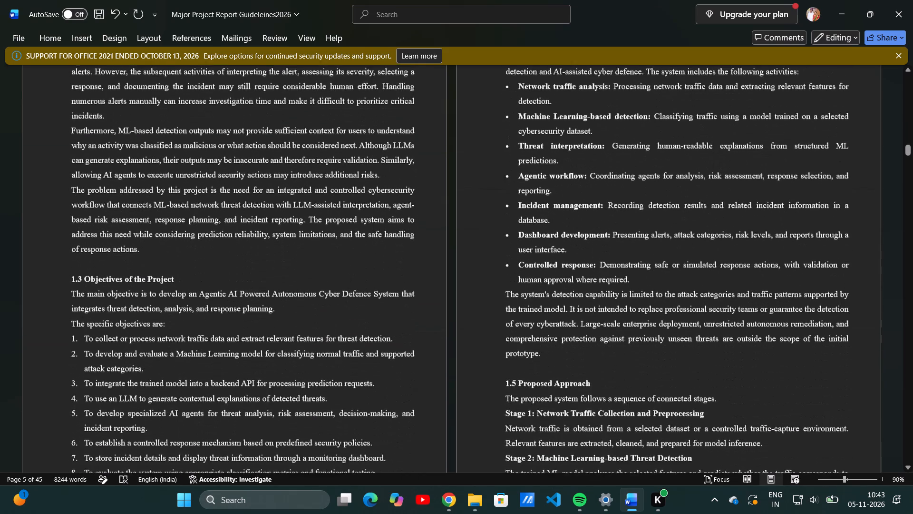
scroll(181, 319, "down", 2)
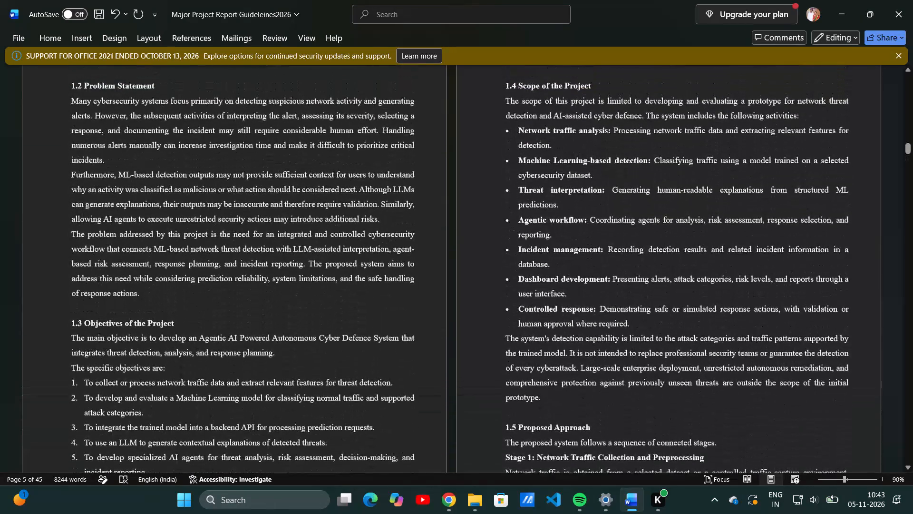
scroll(181, 319, "down", 5)
scroll(181, 319, "up", 1)
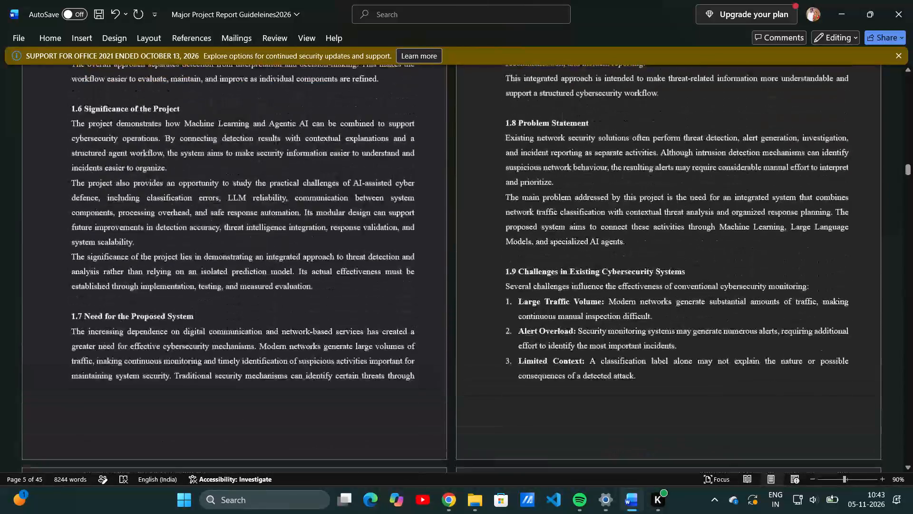
scroll(181, 319, "up", 1)
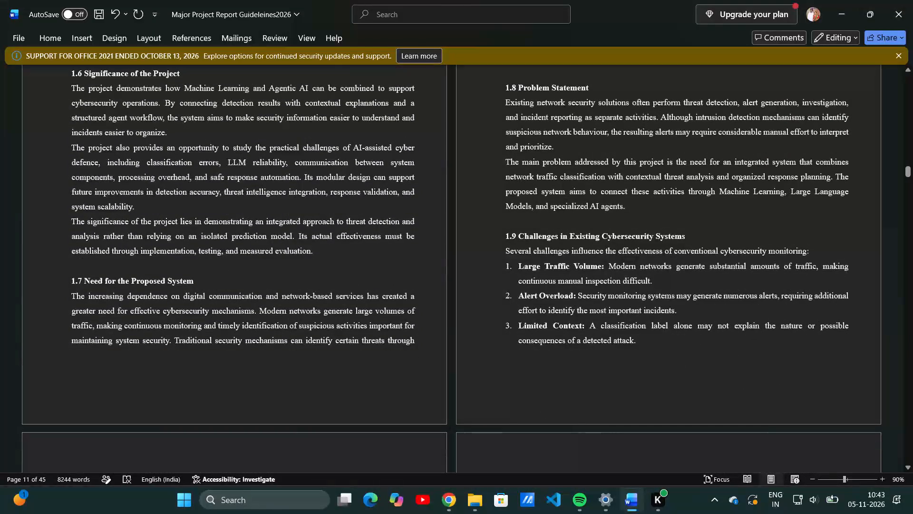
left_click_drag(632, 207, 479, 84)
key("BackSpace")
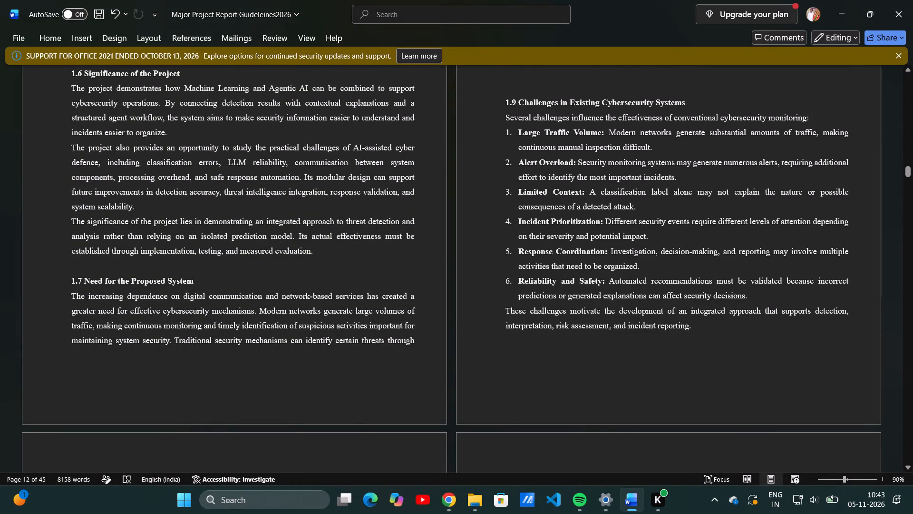
scroll(511, 112, "up", 1)
key("BackSpace")
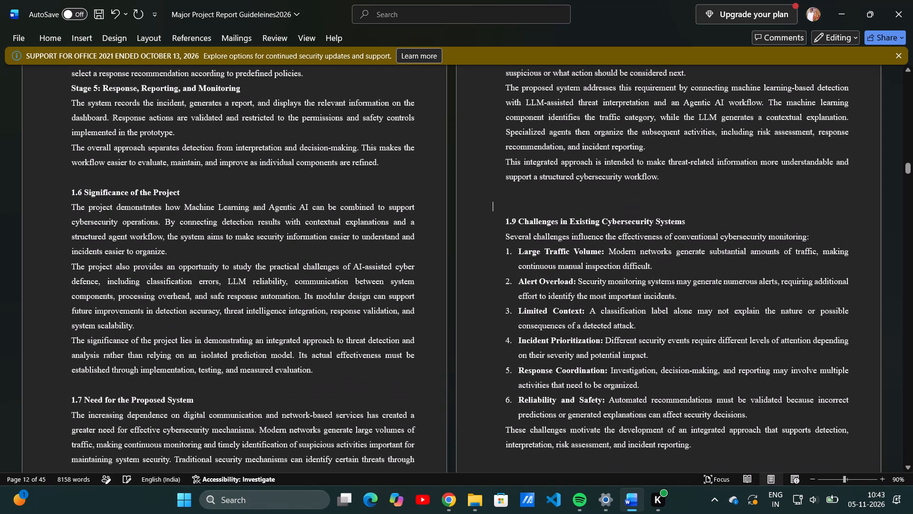
key("BackSpace")
key("BackSpace")
key("Return")
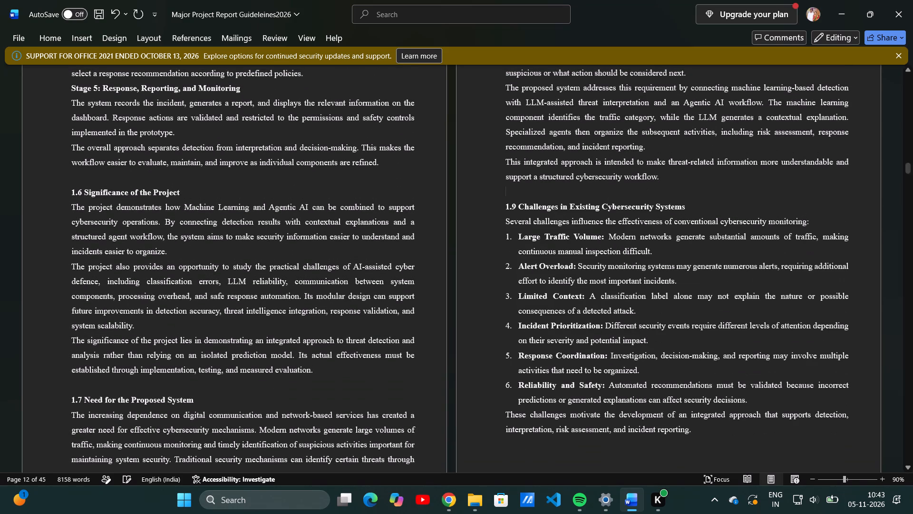
Renumber the Challenges in Existing Cybersecurity Systems heading as 1.8.
left_click(516, 206)
key("BackSpace")
key("8")
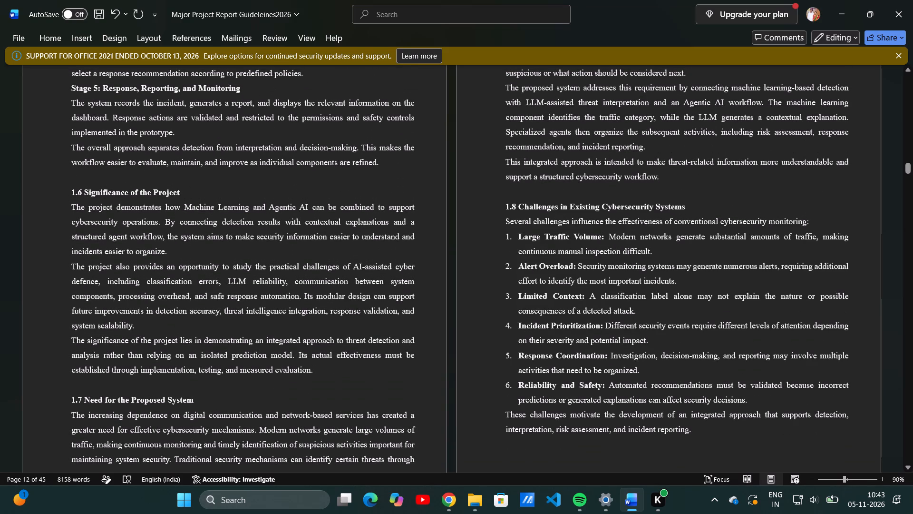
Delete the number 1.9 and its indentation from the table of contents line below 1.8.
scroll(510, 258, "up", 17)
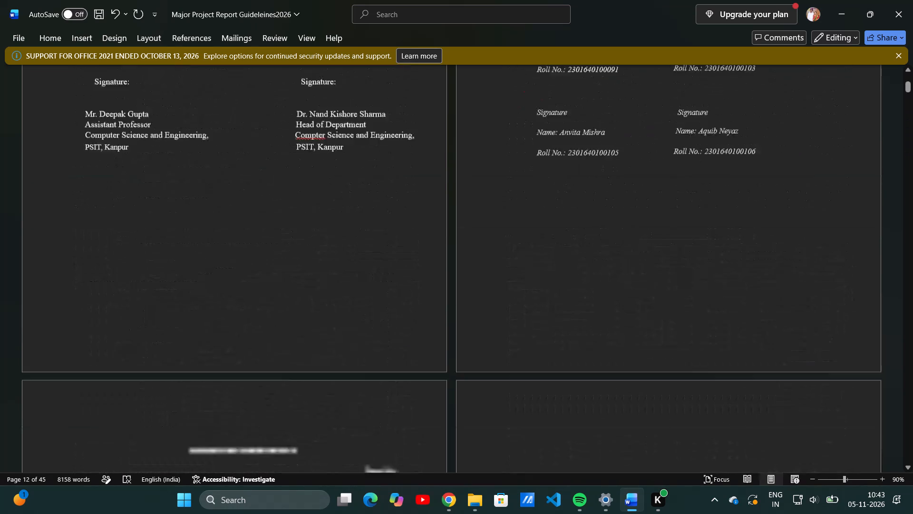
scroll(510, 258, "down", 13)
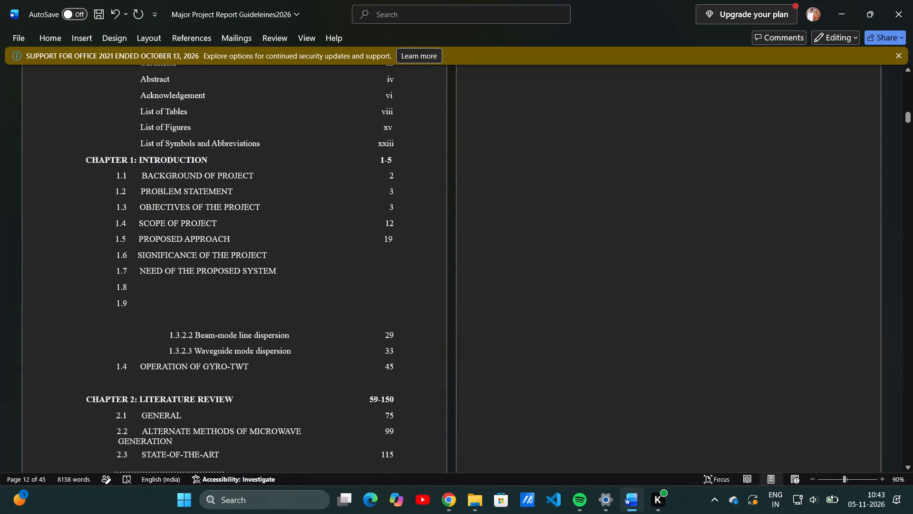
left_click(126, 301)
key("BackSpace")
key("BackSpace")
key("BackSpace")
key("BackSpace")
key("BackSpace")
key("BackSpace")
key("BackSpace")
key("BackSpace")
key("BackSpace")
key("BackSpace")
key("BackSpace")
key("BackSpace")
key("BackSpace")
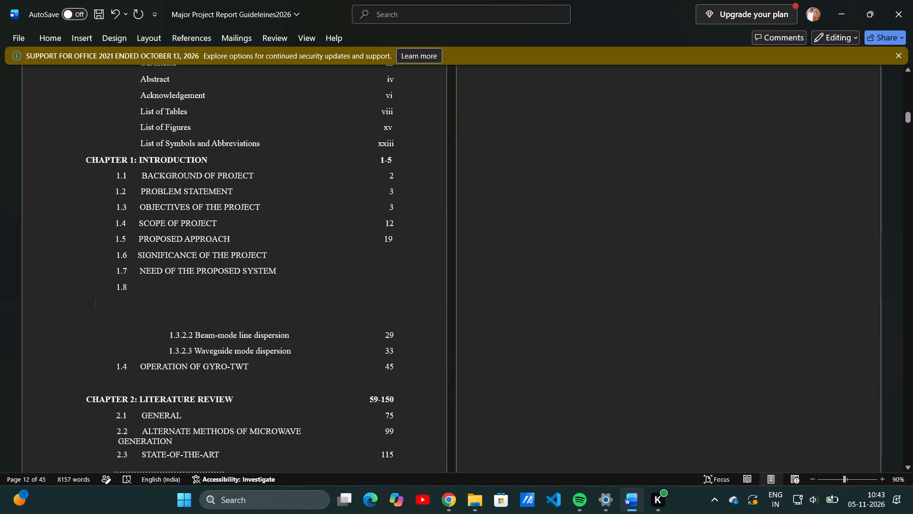
Title table of contents entry 1.8 CHALLENGE IN EXISTING SYSTEM, spaced to align with the entry titles above.
left_click(141, 283)
key("space")
key("space")
key("space")
key("space")
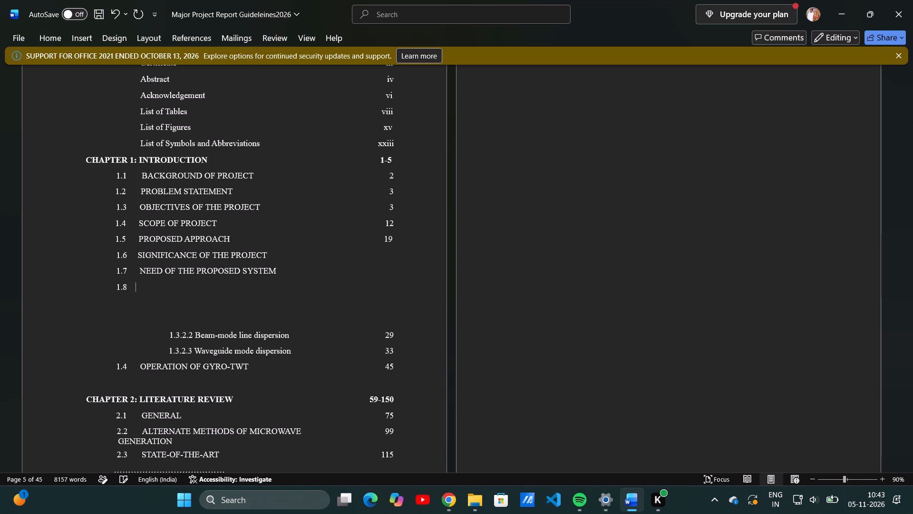
key("space")
key("space")
type("CHA")
type("LLENGE IN EXISTING SYSTEM")
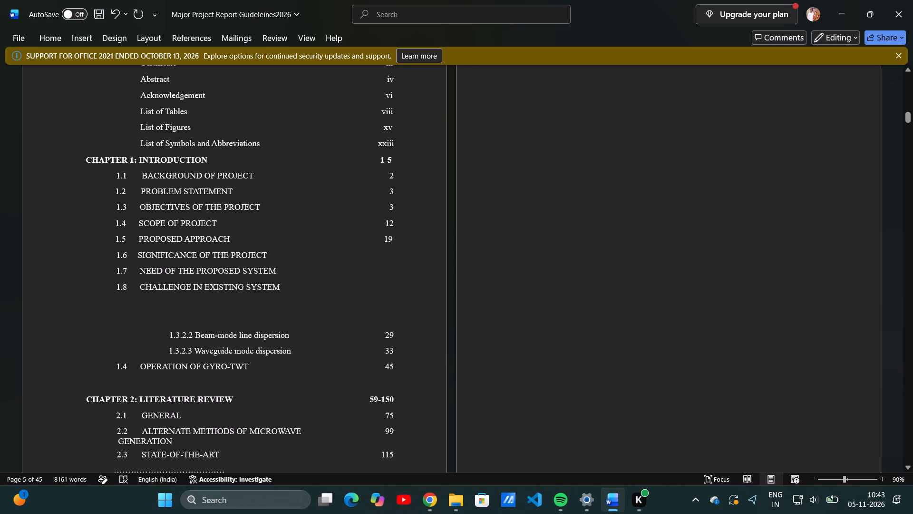
Delete the leftover contents entries 1.3.2.2, 1.3.2.3 and 1.4 OPERATION OF GYRO-TWT with their page numbers and leading spaces.
left_click_drag(168, 334, 183, 337)
left_click_drag(183, 337, 397, 362)
key("BackSpace")
key("BackSpace")
key("BackSpace")
key("BackSpace")
key("BackSpace")
key("BackSpace")
key("BackSpace")
key("BackSpace")
key("BackSpace")
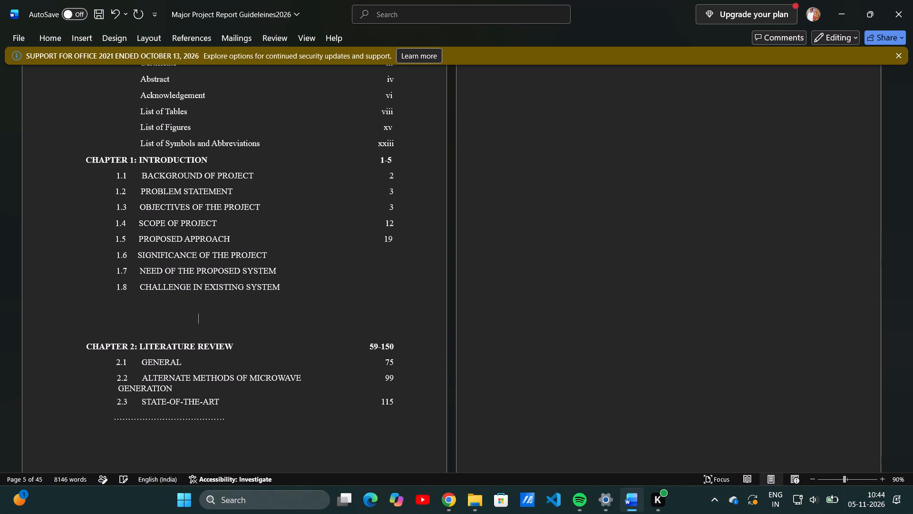
key("BackSpace")
key("BackSpace")
key("BackSpace")
key("BackSpace")
key("BackSpace")
key("BackSpace")
key("BackSpace")
key("BackSpace")
key("BackSpace")
key("BackSpace")
key("BackSpace")
key("BackSpace")
key("BackSpace")
key("BackSpace")
key("BackSpace")
key("BackSpace")
key("BackSpace")
key("BackSpace")
key("BackSpace")
key("BackSpace")
key("BackSpace")
key("BackSpace")
Remove the blank lines between contents entry 1.8 and the CHAPTER 2 line, keeping the full title CHALLENGE IN EXISTING SYSTEM.
left_click(94, 335)
key("BackSpace")
key("BackSpace")
key("BackSpace")
key("BackSpace")
key("BackSpace")
key("BackSpace")
key("BackSpace")
key("BackSpace")
key("BackSpace")
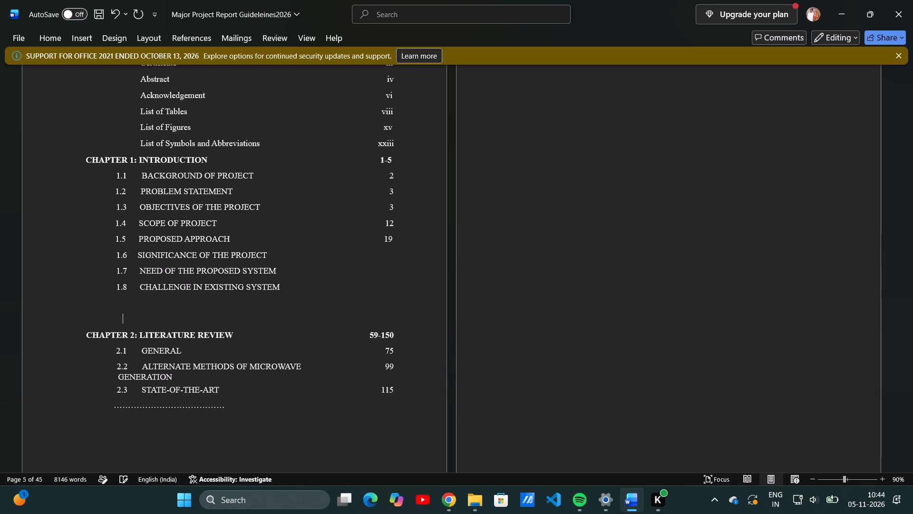
key("BackSpace")
key("BackSpace")
key("BackSpace")
key("BackSpace")
key("BackSpace")
key("BackSpace")
key("BackSpace")
key("BackSpace")
key("BackSpace")
key("BackSpace")
key("BackSpace")
key("BackSpace")
key("BackSpace")
key("BackSpace")
key("BackSpace")
key("BackSpace")
key("BackSpace")
key("BackSpace")
key("BackSpace")
key("BackSpace")
key("BackSpace")
key("BackSpace")
key("BackSpace")
key("BackSpace")
key("BackSpace")
key("BackSpace")
key("BackSpace")
key("BackSpace")
key("BackSpace")
key("BackSpace")
key("BackSpace")
key("BackSpace")
key("BackSpace")
key("BackSpace")
key("BackSpace")
key("BackSpace")
key("BackSpace")
key("BackSpace")
key("BackSpace")
key("BackSpace")
key("BackSpace")
key("BackSpace")
key("BackSpace")
key("BackSpace")
key("BackSpace")
key("BackSpace")
key("BackSpace")
key("BackSpace")
key("BackSpace")
key("BackSpace")
key("BackSpace")
key("BackSpace")
key("BackSpace")
key("BackSpace")
key("BackSpace")
key("BackSpace")
key("BackSpace")
key("BackSpace")
key("BackSpace")
key("BackSpace")
key("BackSpace")
key("BackSpace")
key("BackSpace")
key("BackSpace")
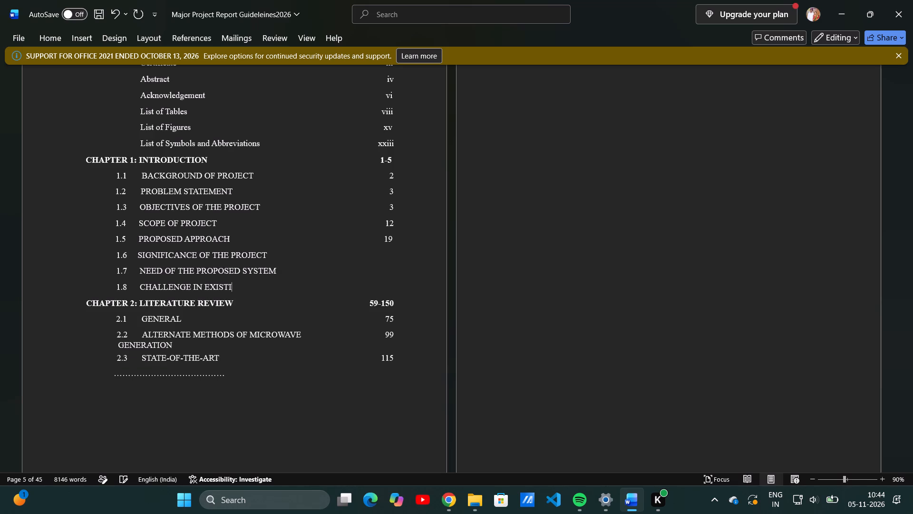
key("ctrl+z")
key("ctrl+z")
key("ctrl+z")
key("ctrl+z")
key("ctrl+z")
key("ctrl+z")
key("ctrl+z")
key("ctrl+z")
key("ctrl+z")
Examine the Chapter 1 pages in the report body, from the introduction through section 1.8, to work out their page span.
scroll(314, 357, "down", 7)
scroll(314, 357, "up", 6)
scroll(349, 209, "down", 1)
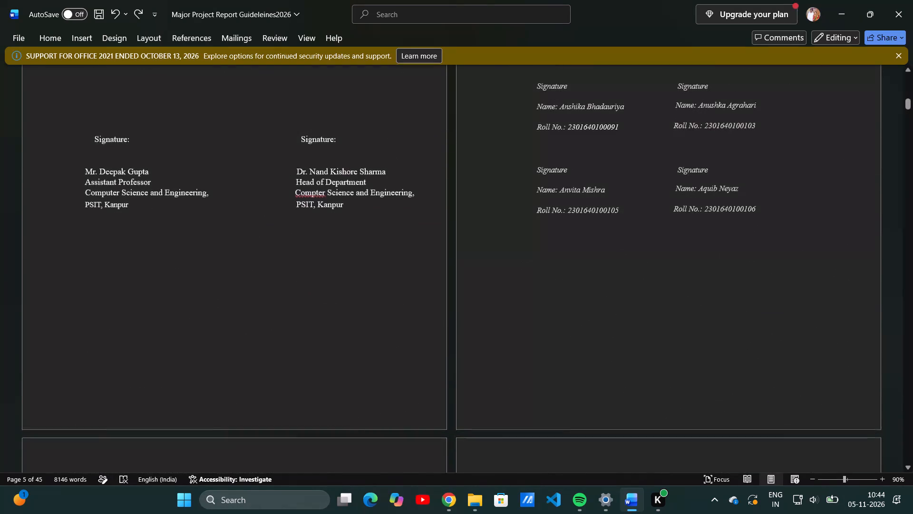
scroll(349, 209, "down", 6)
scroll(349, 209, "up", 1)
scroll(349, 209, "down", 3)
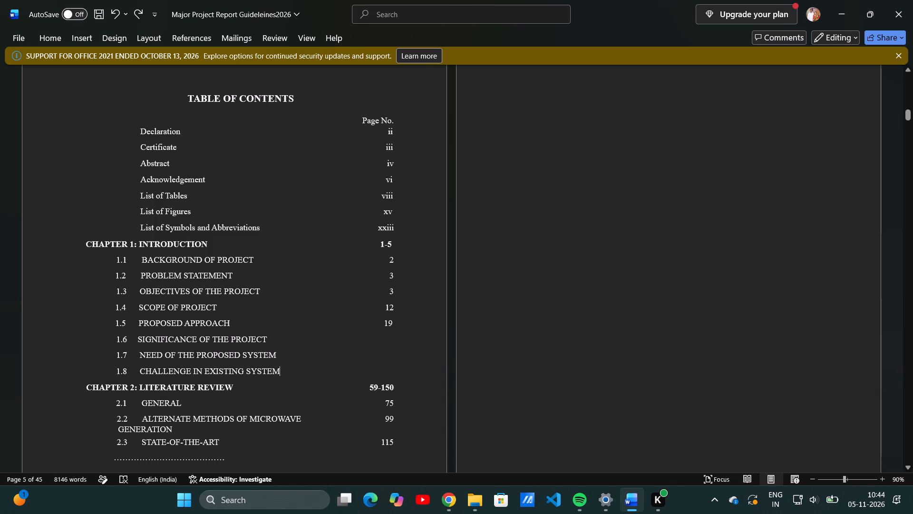
scroll(478, 213, "down", 4)
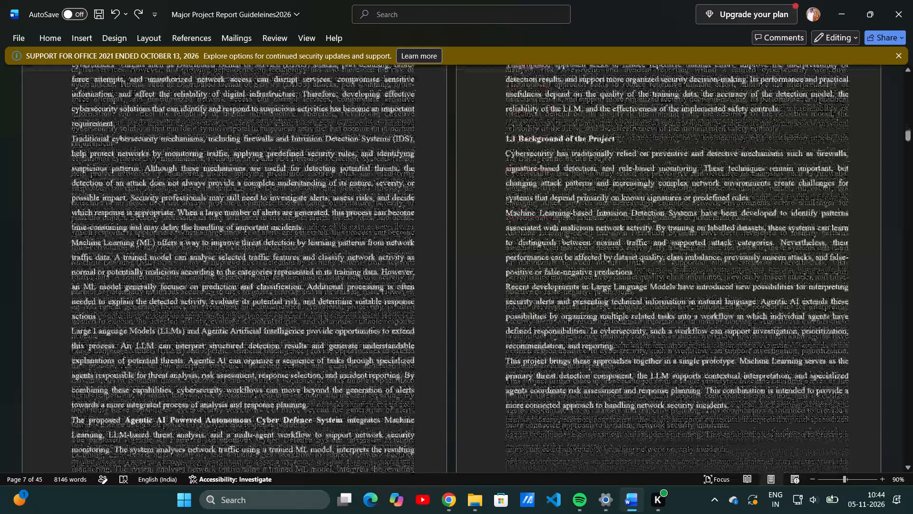
scroll(478, 213, "down", 3)
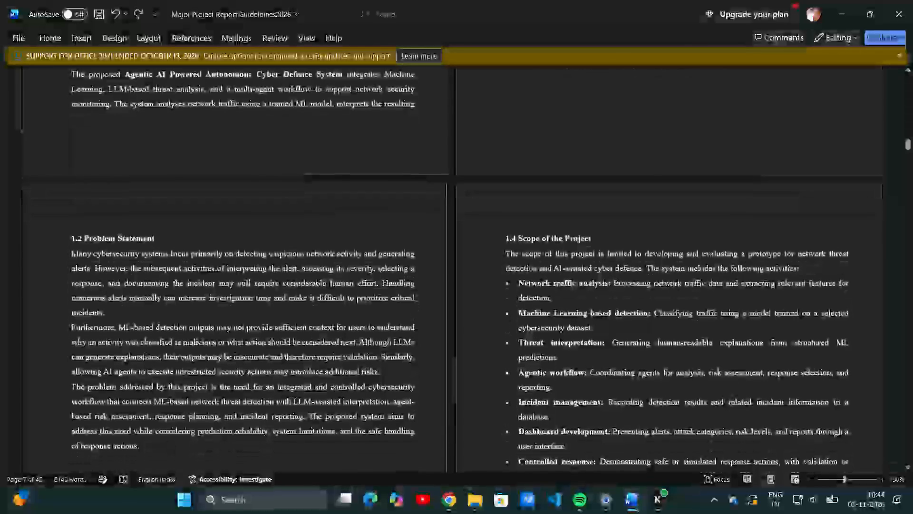
scroll(478, 213, "down", 2)
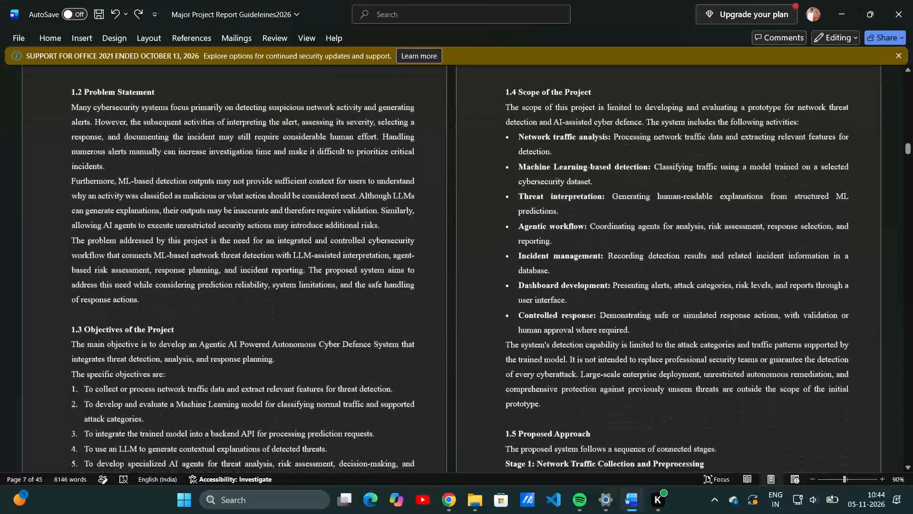
scroll(478, 213, "down", 1)
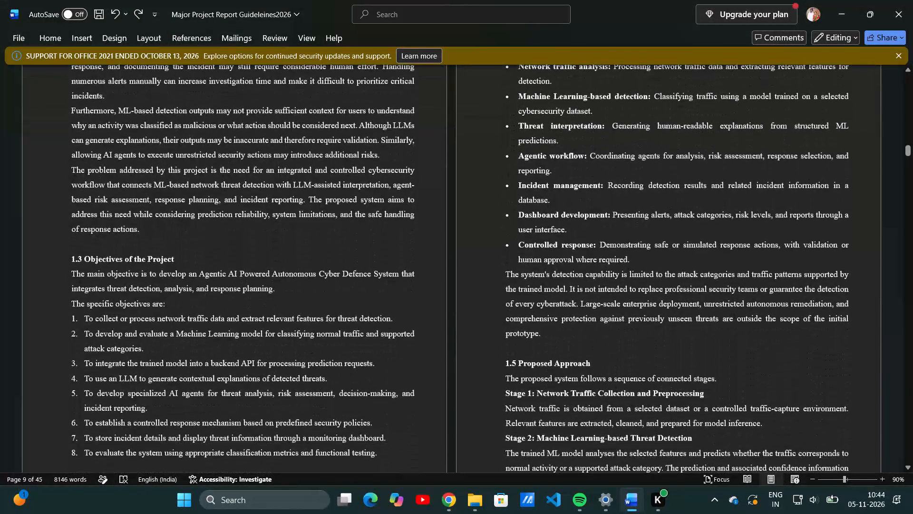
scroll(478, 213, "down", 1)
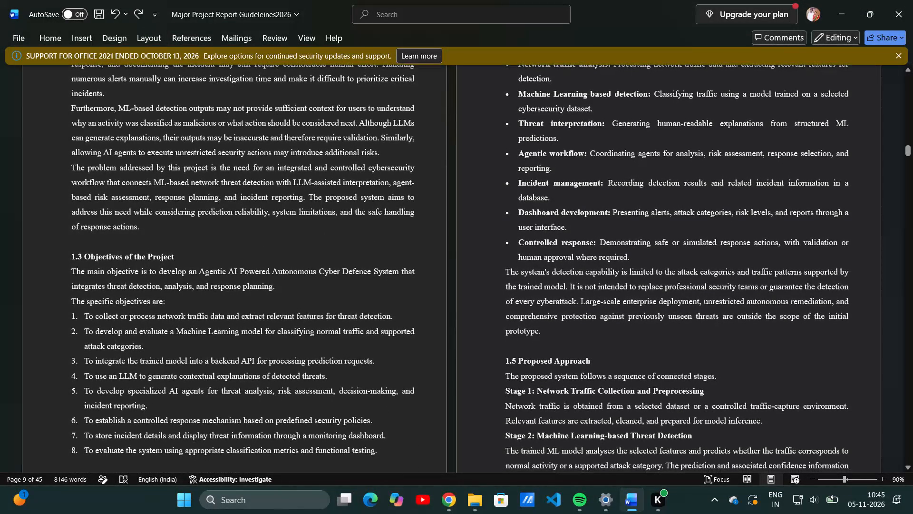
scroll(630, 287, "up", 2)
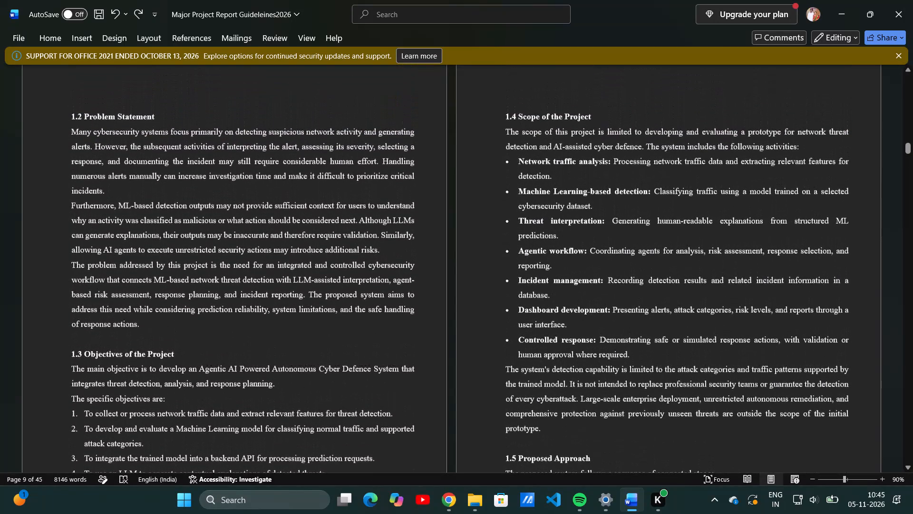
scroll(630, 287, "down", 3)
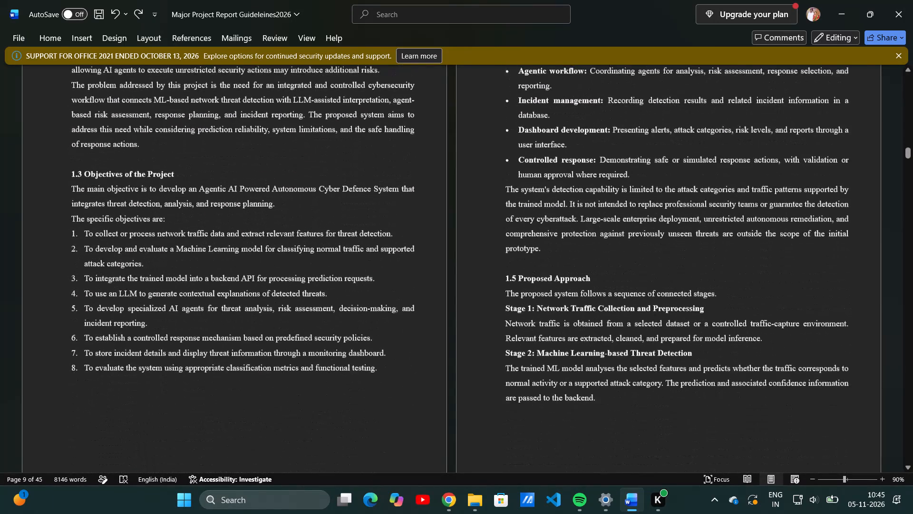
scroll(630, 287, "down", 3)
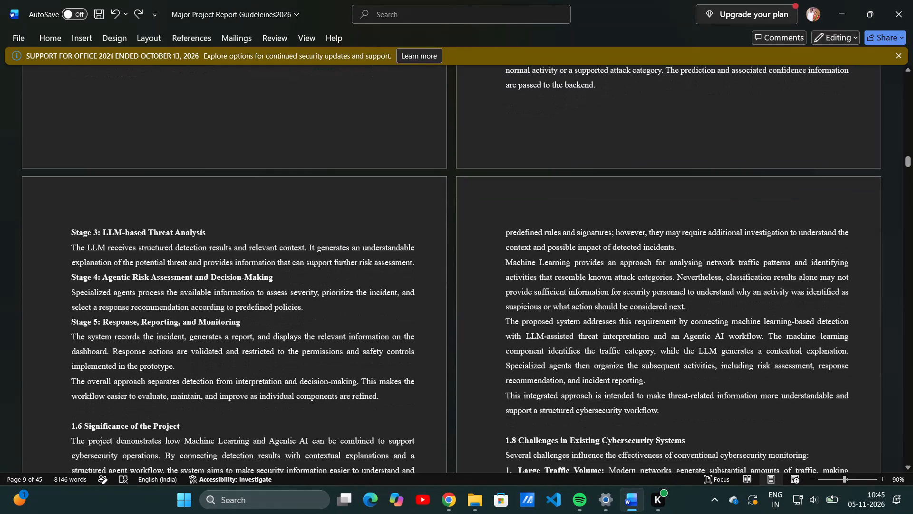
left_click(630, 287)
scroll(630, 287, "down", 3)
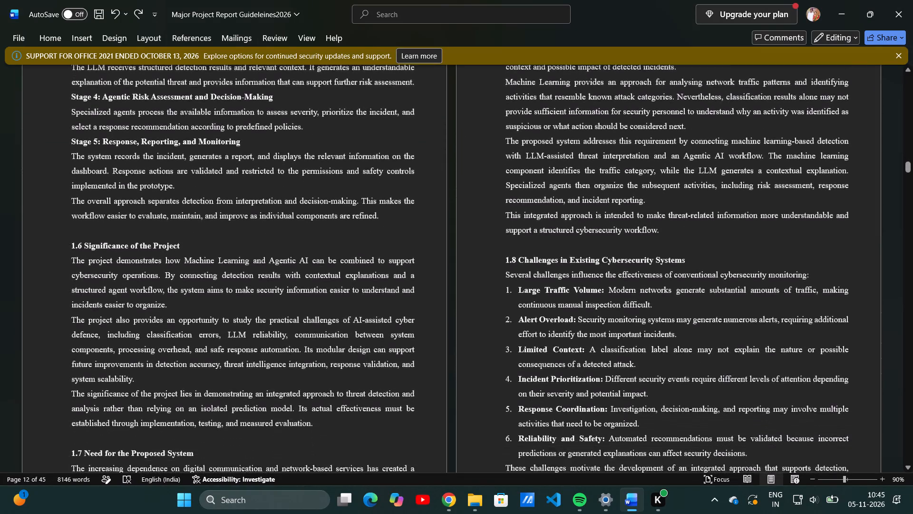
scroll(630, 287, "down", 1)
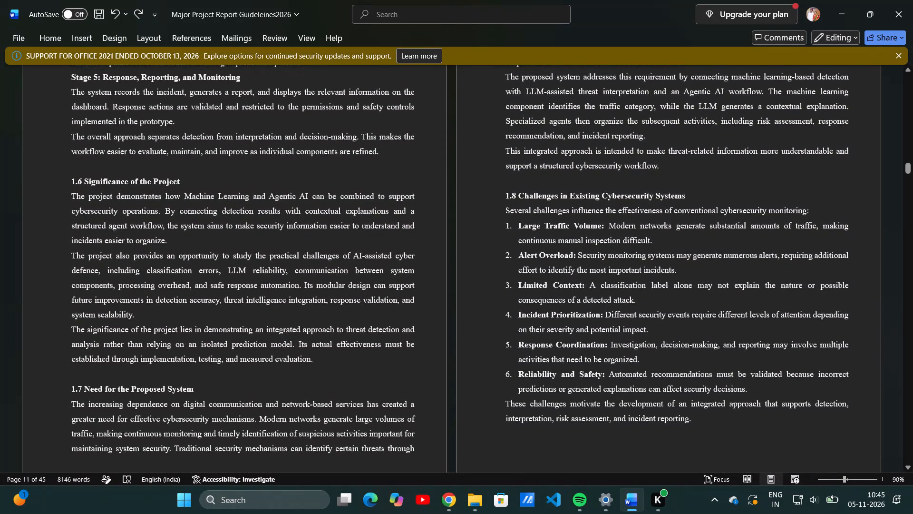
scroll(630, 287, "down", 1)
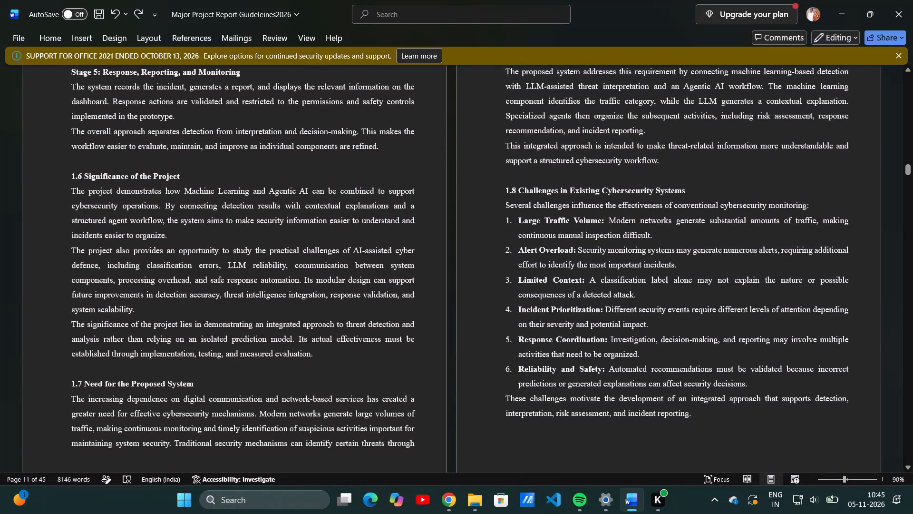
scroll(630, 287, "down", 5)
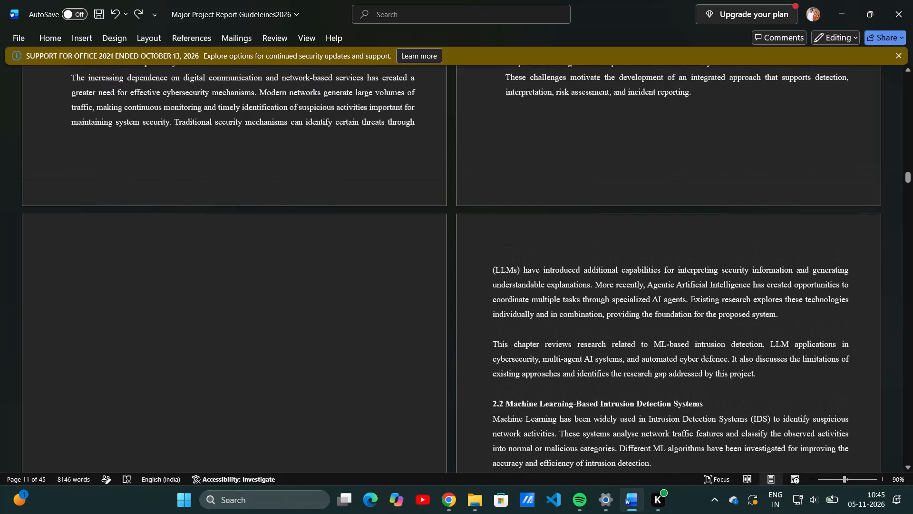
Set the page range of CHAPTER 1: INTRODUCTION in the table of contents to 1-7.
scroll(630, 287, "up", 12)
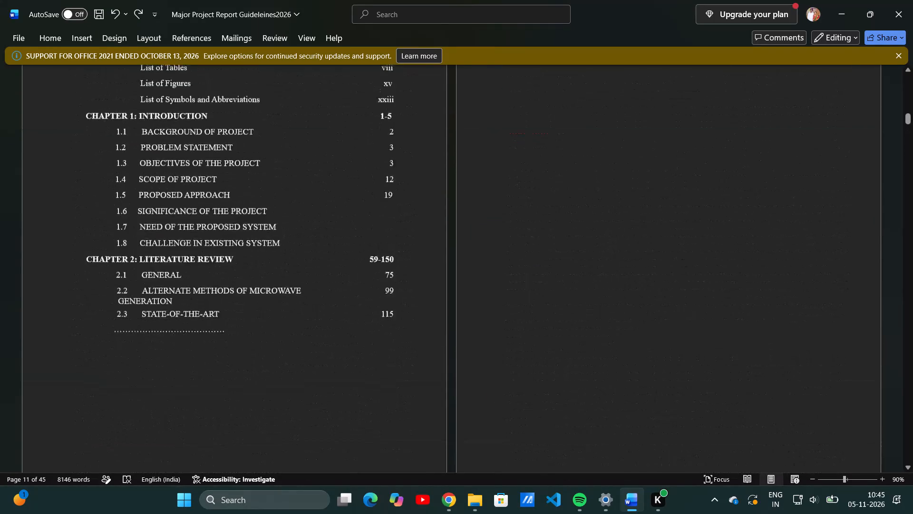
scroll(630, 287, "up", 2)
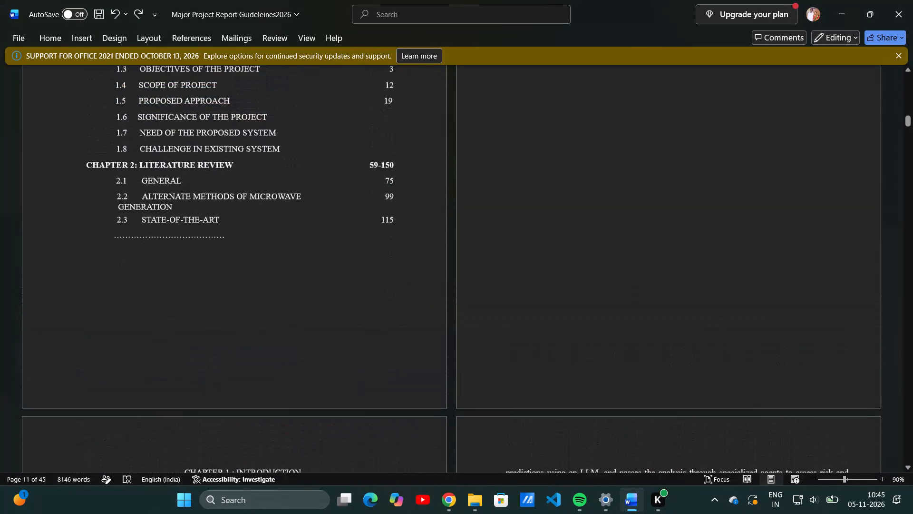
scroll(630, 287, "up", 2)
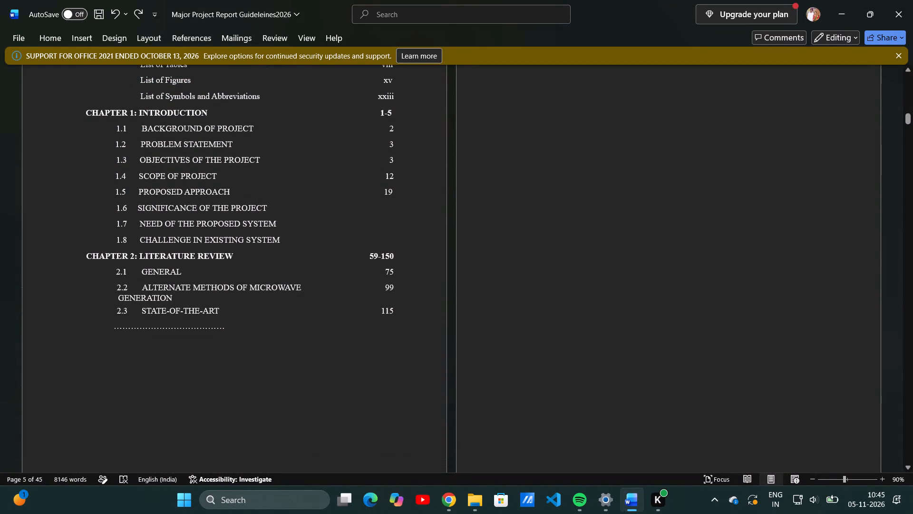
left_click(391, 113)
key("BackSpace")
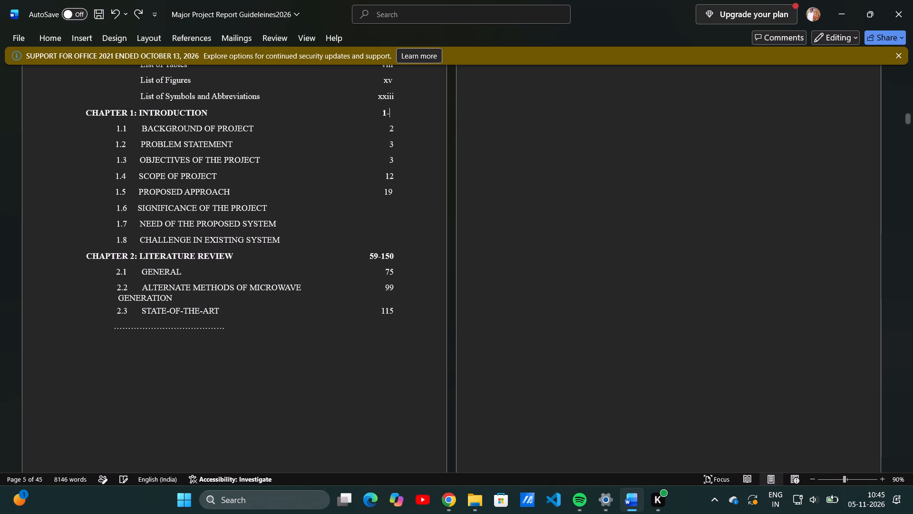
key("7")
Set the page number of contents entry 1.4 SCOPE OF PROJECT to 4.
left_click(395, 176)
key("BackSpace")
key("BackSpace")
key("4")
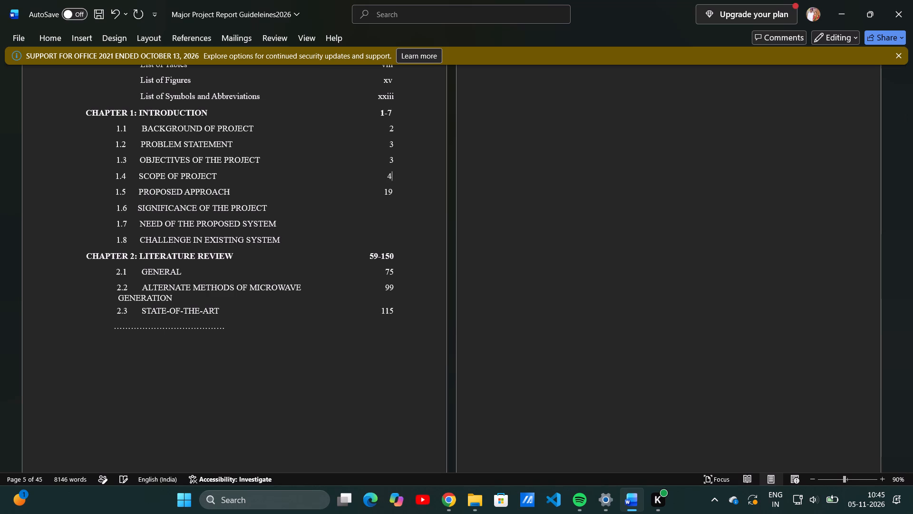
Set the page number of contents entry 1.5 PROPOSED APPROACH to 5, adjusting the spacing so the 4 and 5 line up with the column.
key("Down")
key("BackSpace")
key("BackSpace")
key("space")
key("space")
key("space")
key("5")
key("Left")
key("plus")
key("BackSpace")
key("BackSpace")
key("Up")
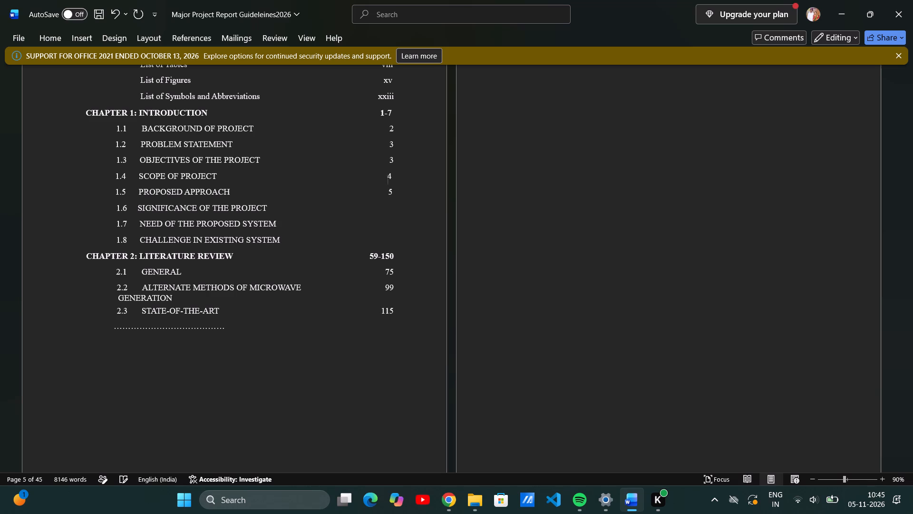
key("space")
Add page number 6 to contents entry 1.6 SIGNIFICANCE OF THE PROJECT, spaced out to the page-number column.
left_click(394, 191)
key("Down")
key("space")
key("space")
key("space")
key("space")
key("space")
key("space")
key("space")
key("space")
key("space")
key("space")
key("space")
key("space")
key("space")
key("space")
key("space")
key("space")
key("space")
key("space")
key("space")
key("space")
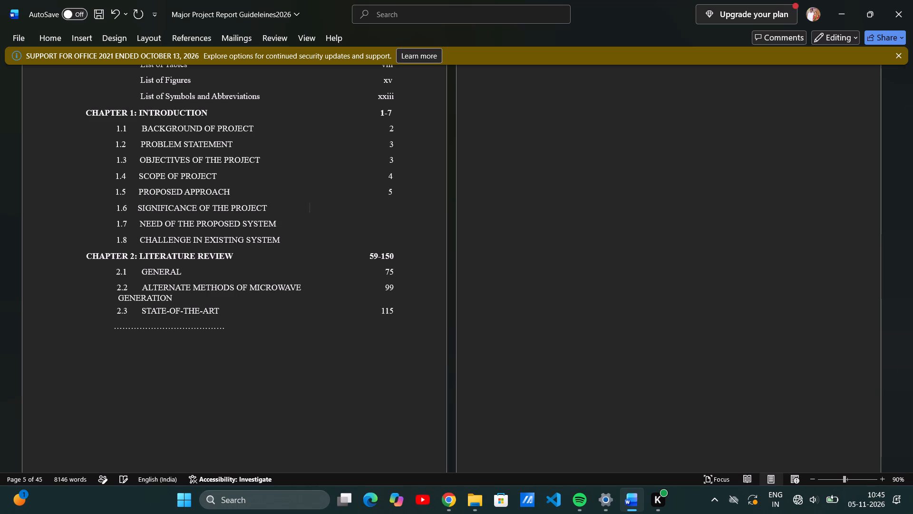
key("space")
key("space")
key("space")
key("space")
key("space")
key("space")
key("space")
key("space")
key("space")
key("space")
key("space")
key("space")
key("space")
key("space")
key("space")
key("space")
key("space")
key("space")
key("space")
key("space")
key("space")
key("space")
key("space")
key("space")
key("space")
key("space")
key("6")
Add page number 6 to contents entry 1.7 NEED OF THE PROPOSED SYSTEM, spaced out to the page-number column.
key("Down")
key("space")
key("space")
key("space")
key("space")
key("space")
key("space")
key("space")
key("space")
key("space")
key("space")
key("space")
key("space")
key("space")
key("space")
key("space")
key("space")
key("space")
key("space")
key("space")
key("space")
key("space")
key("space")
key("space")
key("space")
key("space")
key("space")
key("space")
key("space")
key("space")
key("space")
key("space")
key("space")
key("space")
key("space")
key("space")
key("space")
key("space")
key("space")
key("space")
key("space")
key("space")
key("space")
key("space")
key("space")
key("6")
Add page number 7 to contents entry 1.8 CHALLENGE IN EXISTING SYSTEM, spaced out to the page-number column.
key("Down")
key("space")
key("space")
key("space")
key("space")
key("space")
key("space")
key("space")
key("space")
key("space")
key("space")
key("space")
key("space")
key("space")
key("space")
key("space")
key("space")
key("space")
key("space")
key("space")
key("space")
key("space")
key("space")
key("space")
key("space")
key("space")
key("space")
key("space")
key("space")
key("space")
key("space")
key("space")
key("space")
key("space")
key("space")
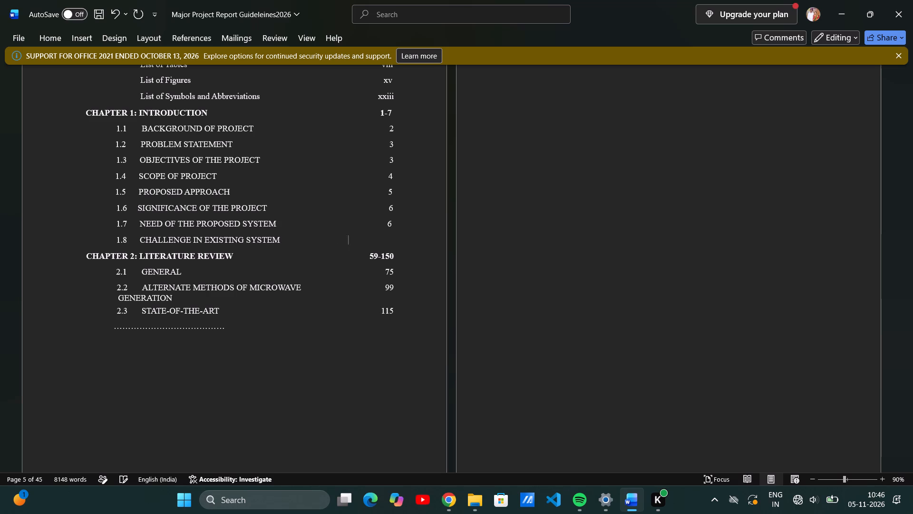
key("space")
key("8")
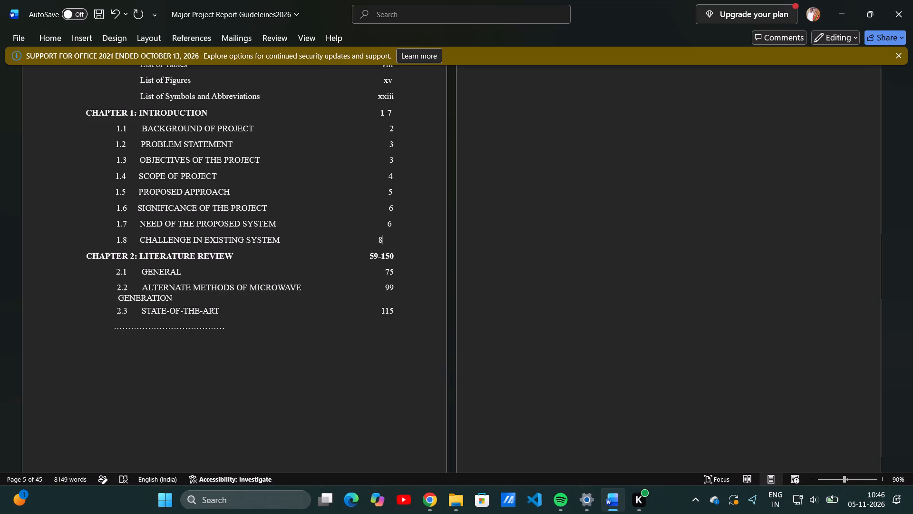
Turn on the mobile hotspot in Windows Settings and return to the project report in Word.
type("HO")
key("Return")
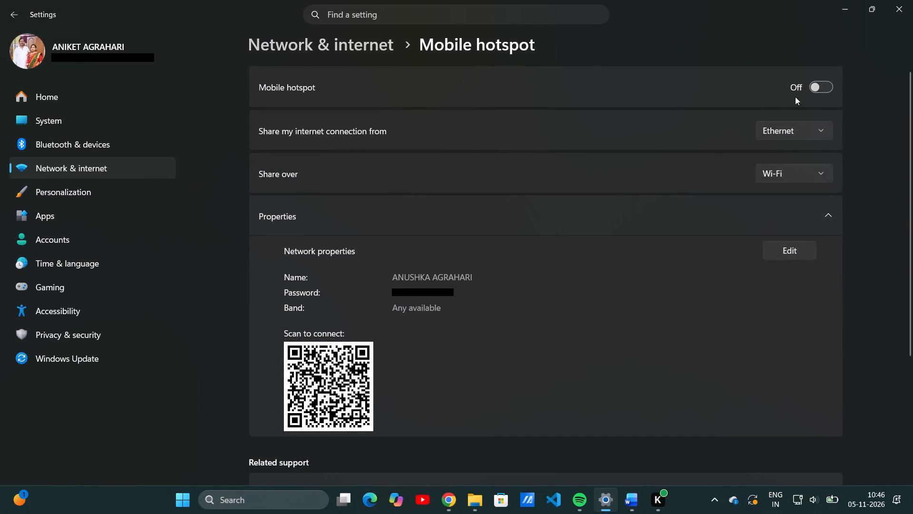
left_click(822, 85)
left_click(845, 7)
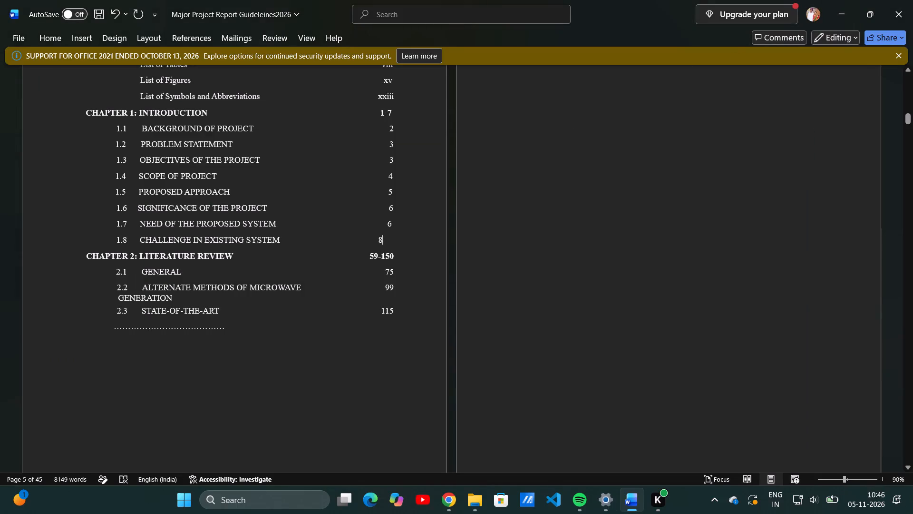
Set the page number of contents entry 1.8 CHALLENGE IN EXISTING SYSTEM to 7, spaced out to the page-number column.
key("BackSpace")
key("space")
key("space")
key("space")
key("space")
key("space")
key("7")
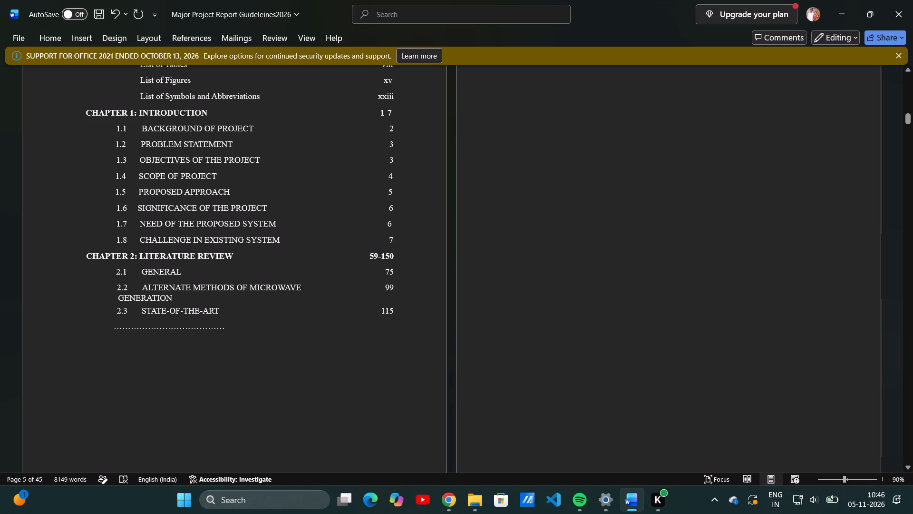
Adjust the spacing before the page numbers of contents entries 1.4 to 1.8 so they line up in the column.
left_click(388, 178)
key("space")
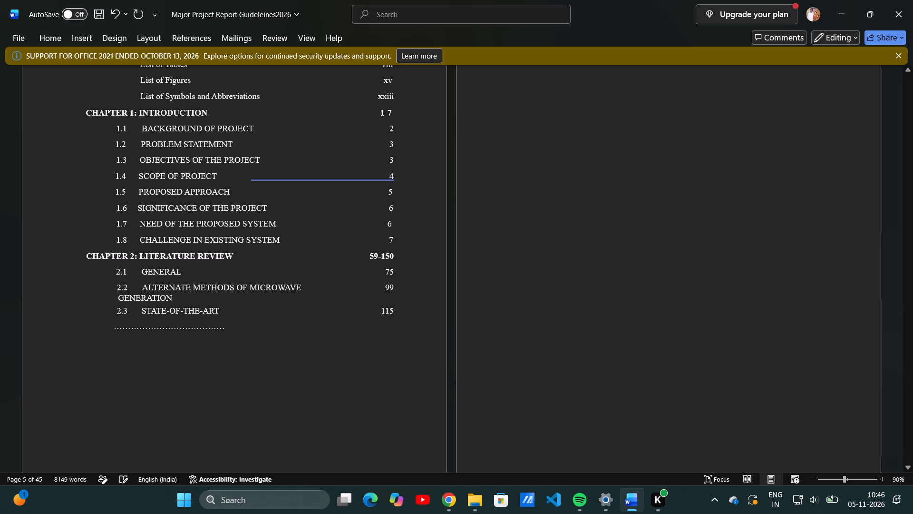
left_click(388, 187)
key("space")
left_click(388, 210)
key("space")
key("Right")
key("BackSpace")
key("space")
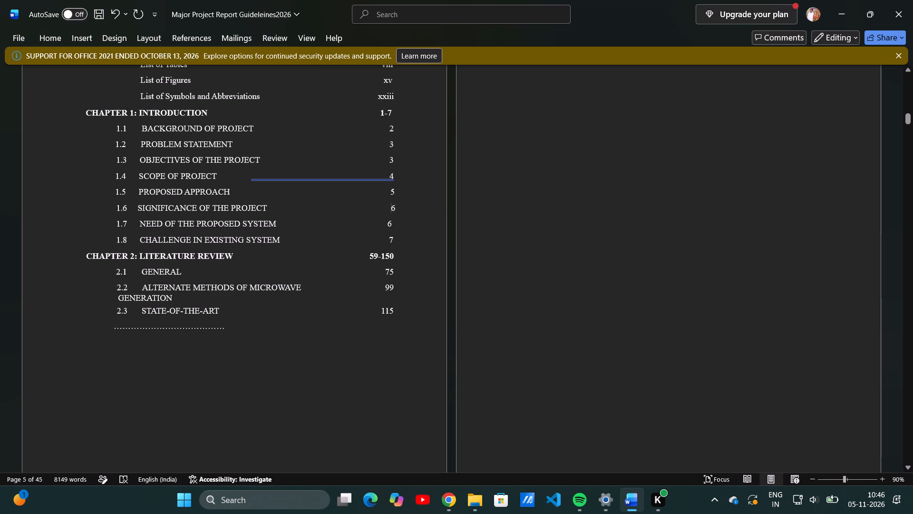
left_click(388, 223)
key("space")
key("space")
left_click(388, 237)
key("space")
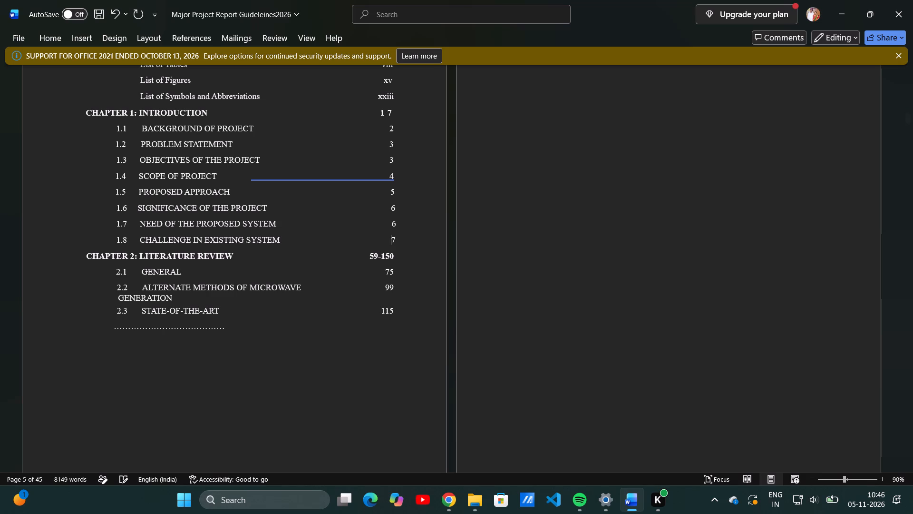
left_click(433, 230)
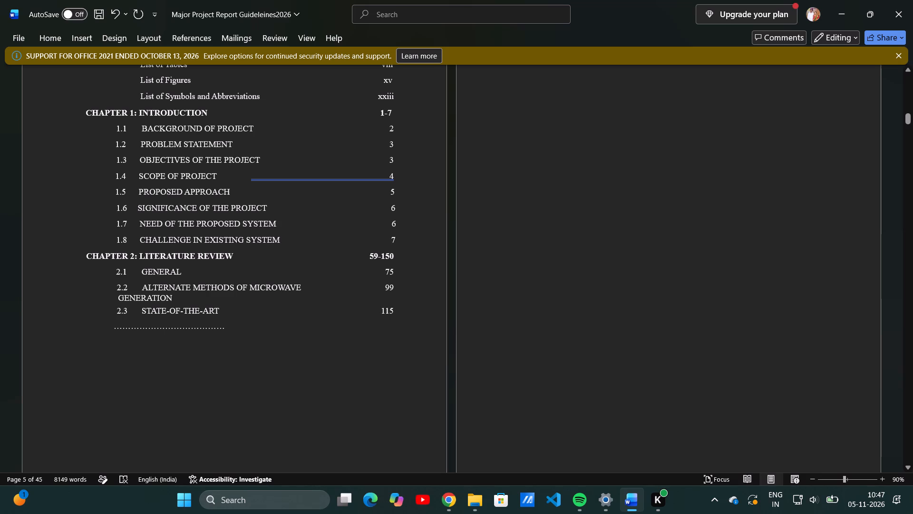
Ignore once the grammar flag on the spacing before the 4 in contents entry 1.4 SCOPE OF PROJECT.
left_click(304, 181)
right_click(304, 181)
right_click(304, 181)
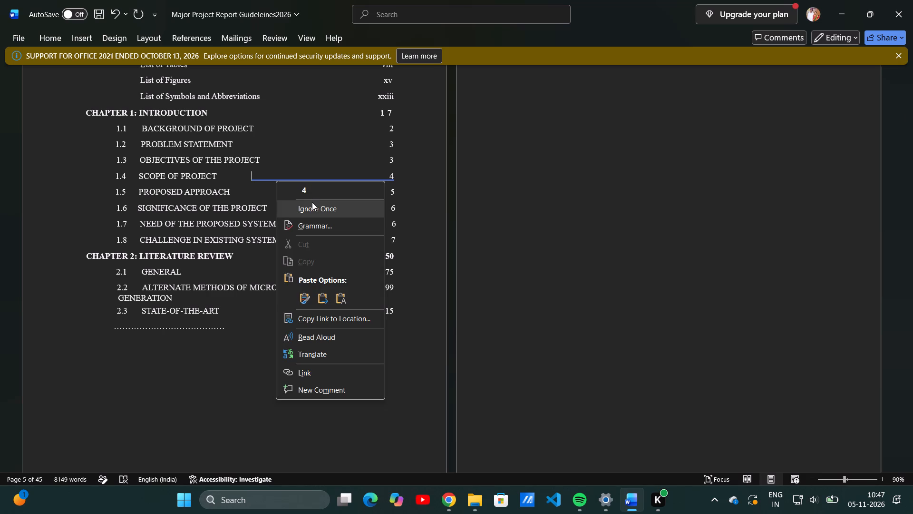
left_click(312, 202)
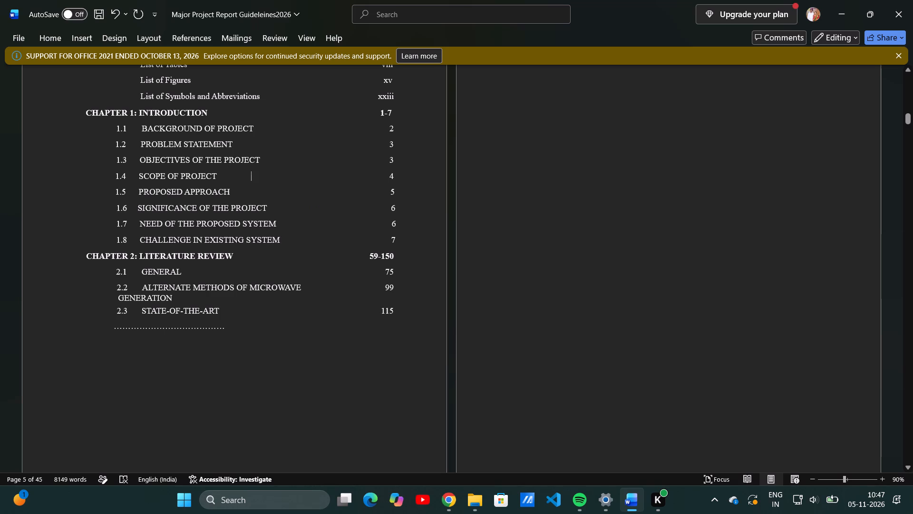
Replace the page range of contents entry CHAPTER 2: LITERATURE REVIEW with the start of a new range, 8-.
scroll(355, 335, "down", 3)
scroll(355, 335, "up", 1)
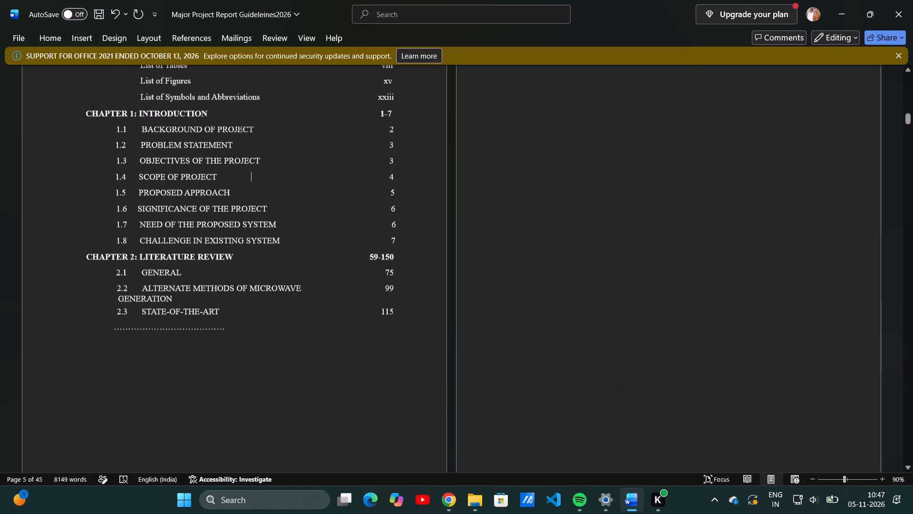
scroll(355, 335, "up", 1)
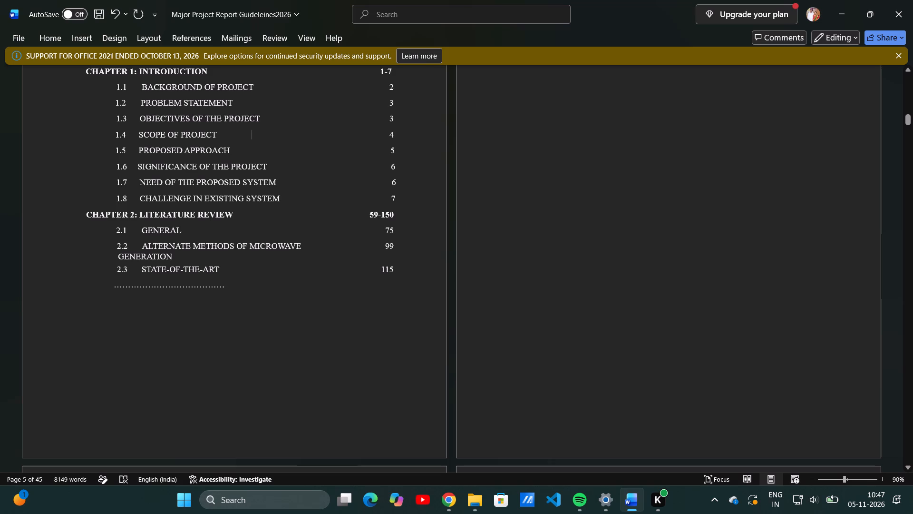
left_click(393, 214)
key("BackSpace")
key("BackSpace")
key("BackSpace")
key("BackSpace")
key("BackSpace")
key("BackSpace")
key("8")
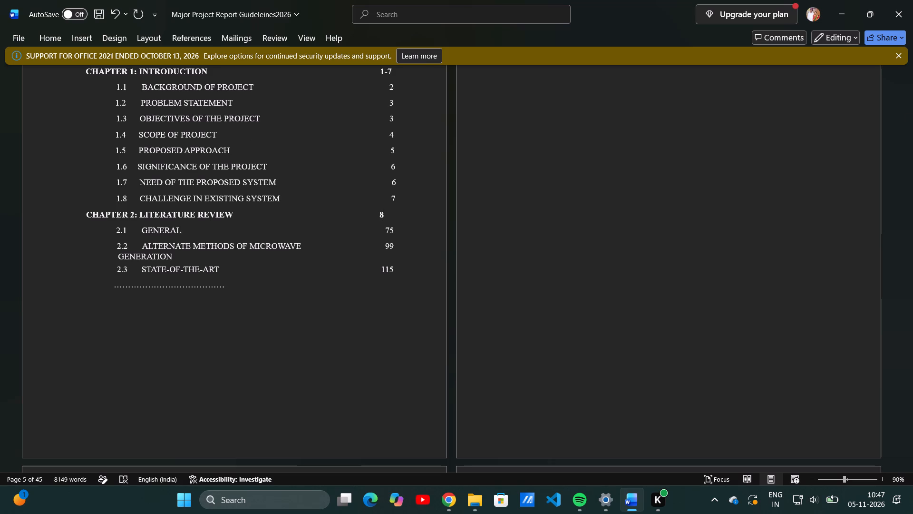
key("minus")
Delete the empty lines above the CHAPTER 2 : LITERATURE REVIEW title so it starts at the top of its page.
scroll(406, 272, "down", 3)
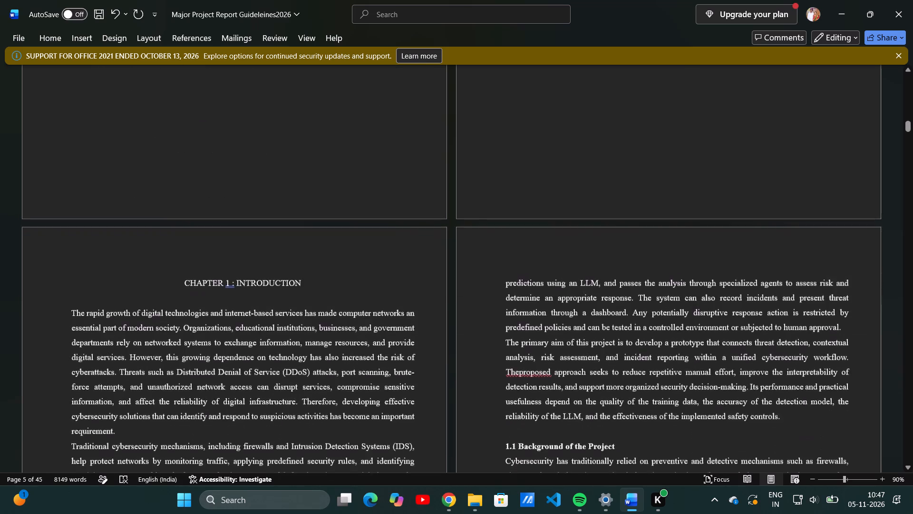
scroll(406, 272, "down", 7)
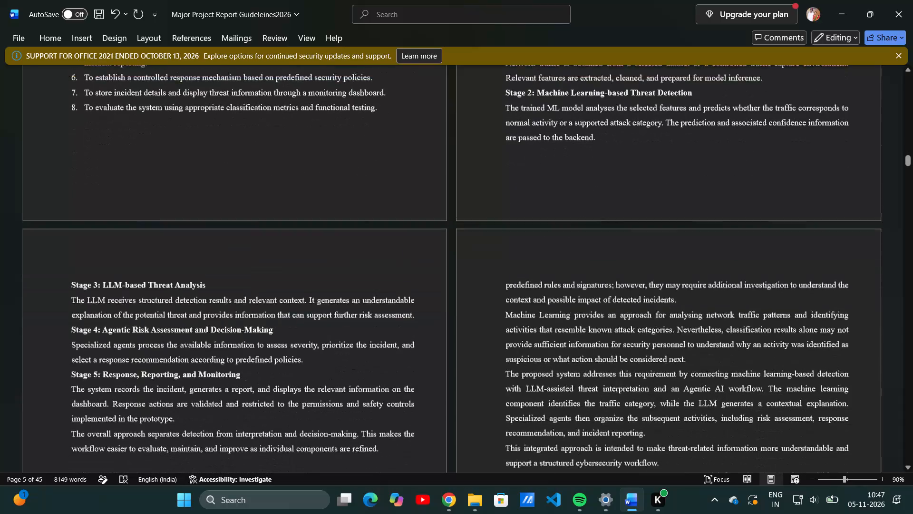
scroll(406, 272, "down", 6)
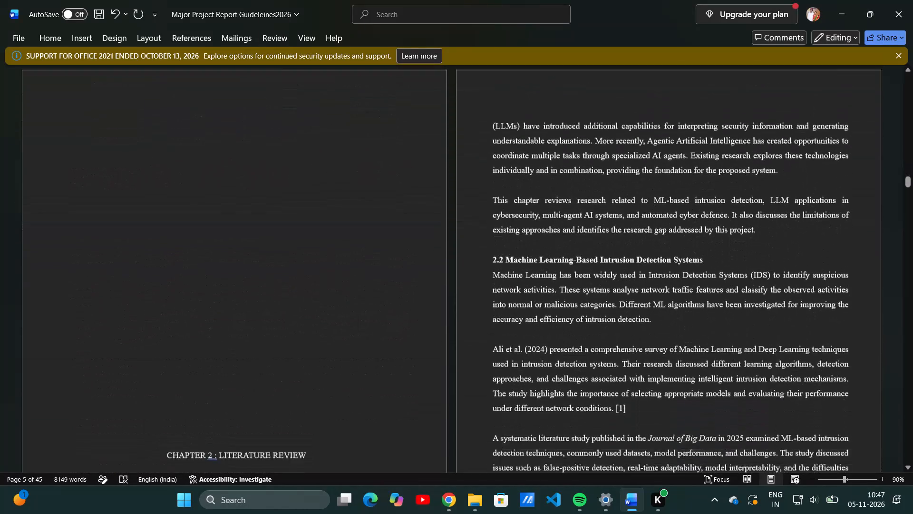
scroll(406, 272, "down", 1)
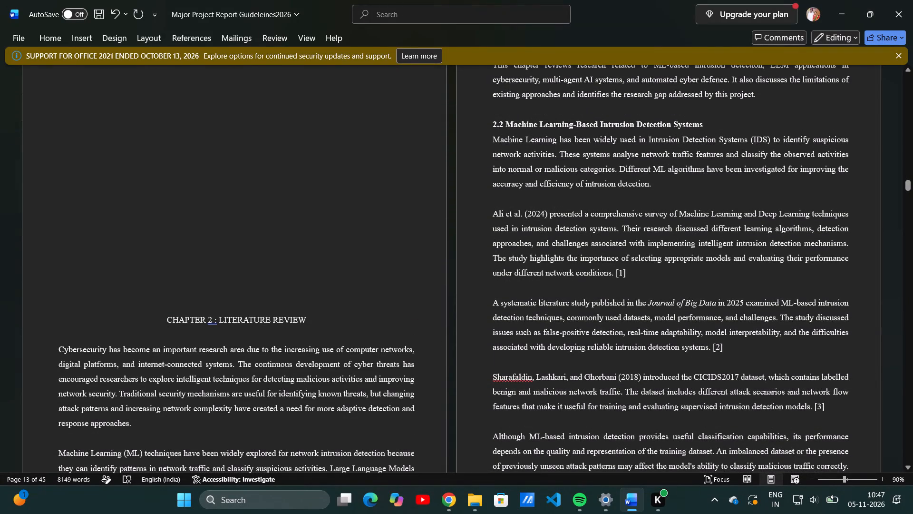
left_click(196, 298)
key("BackSpace")
key("BackSpace")
key("BackSpace")
key("BackSpace")
key("BackSpace")
key("BackSpace")
key("BackSpace")
key("BackSpace")
key("BackSpace")
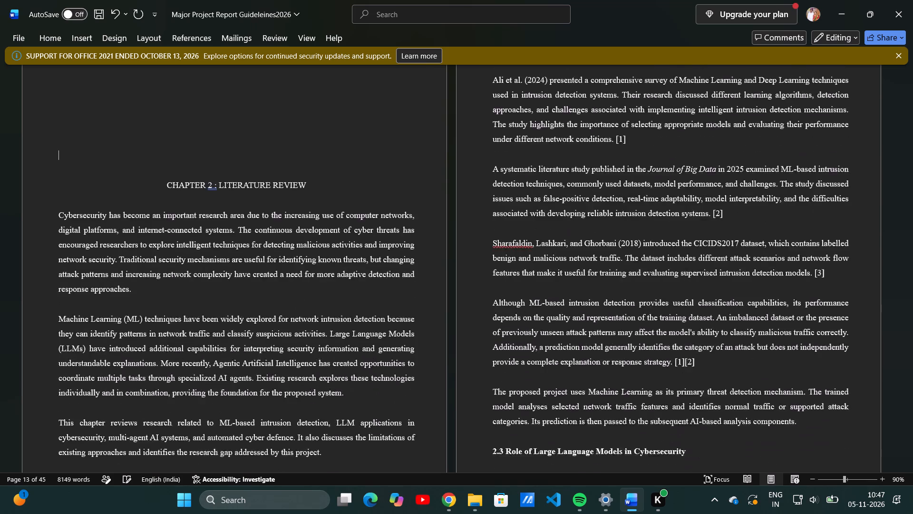
key("BackSpace")
key("BackSpace")
key("BackSpace")
scroll(196, 298, "up", 2)
key("BackSpace")
key("BackSpace")
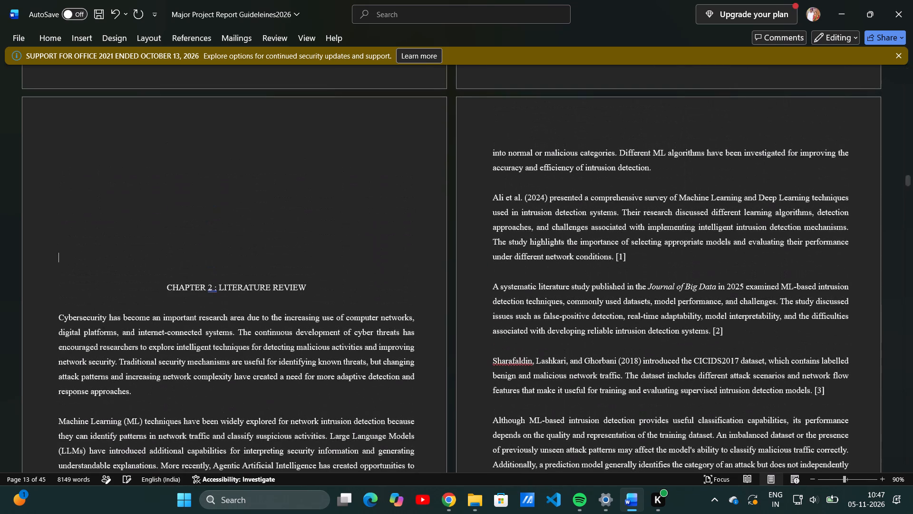
key("BackSpace")
key("BackSpace")
key("BackSpace")
key("BackSpace")
key("BackSpace")
key("BackSpace")
key("BackSpace")
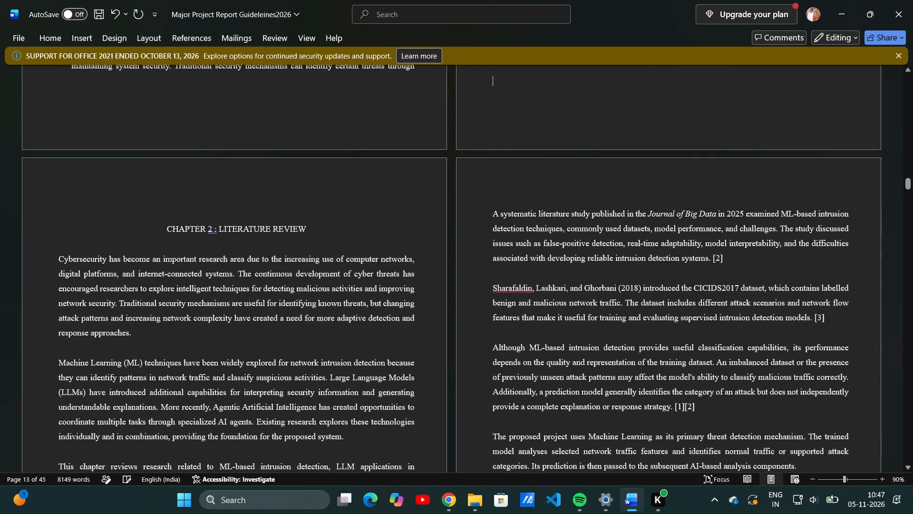
key("BackSpace")
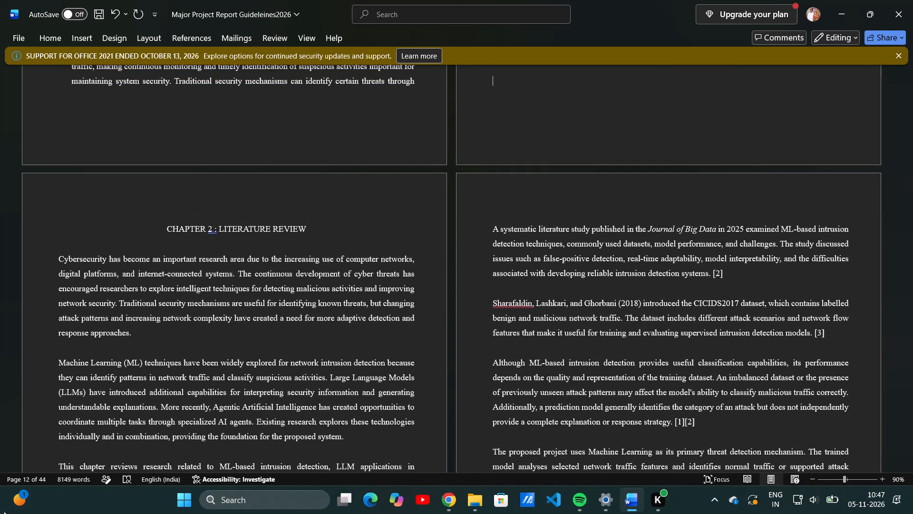
Remove the blank lines between the three introductory paragraphs of Chapter 2.
left_click(78, 347)
key("BackSpace")
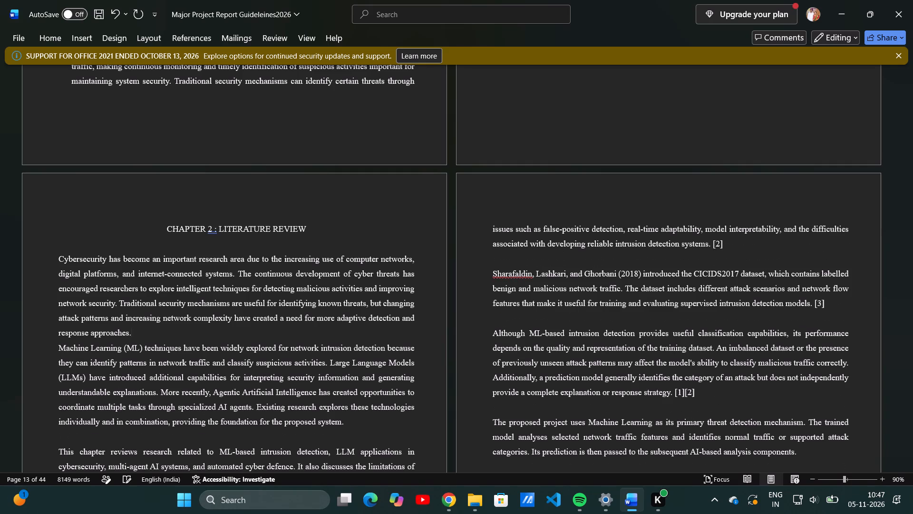
left_click(67, 438)
key("BackSpace")
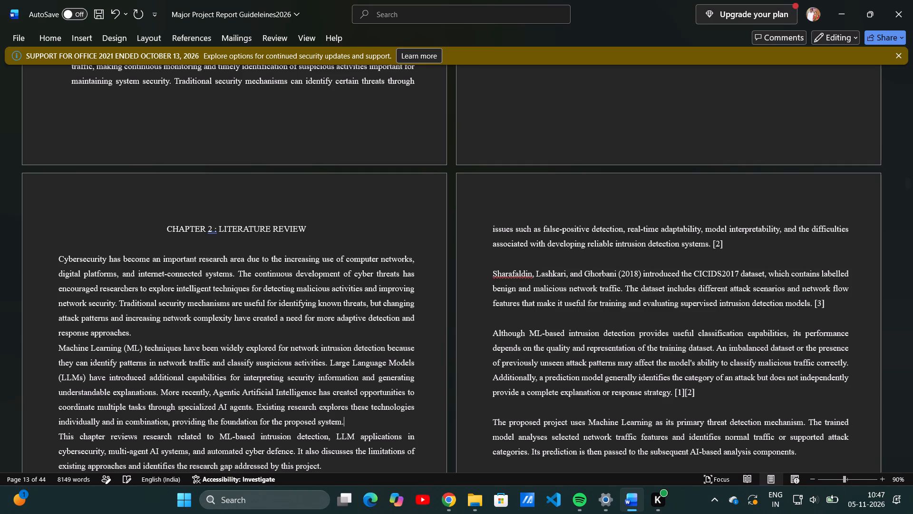
Copy the heading 2.2 Machine Learning-Based Intrusion Detection Systems and go to the blank line below the Chapter 2 title.
scroll(67, 438, "down", 1)
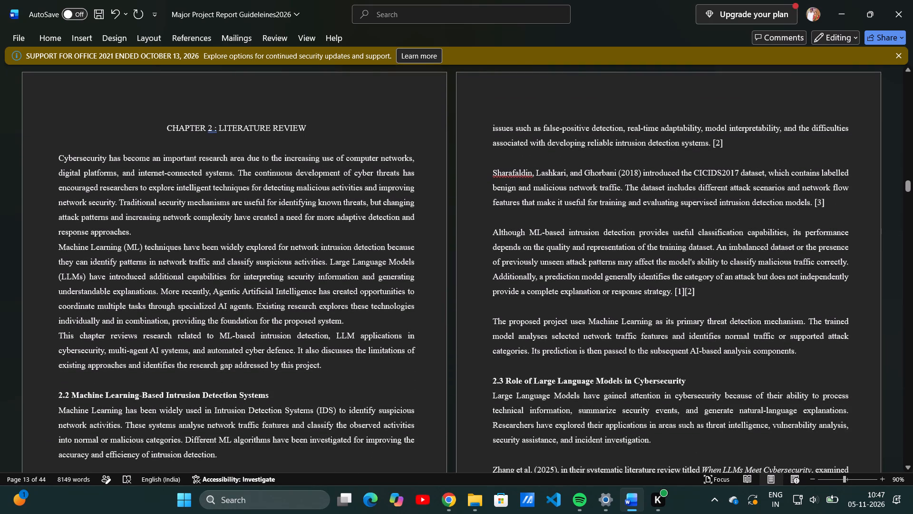
scroll(125, 375, "down", 1)
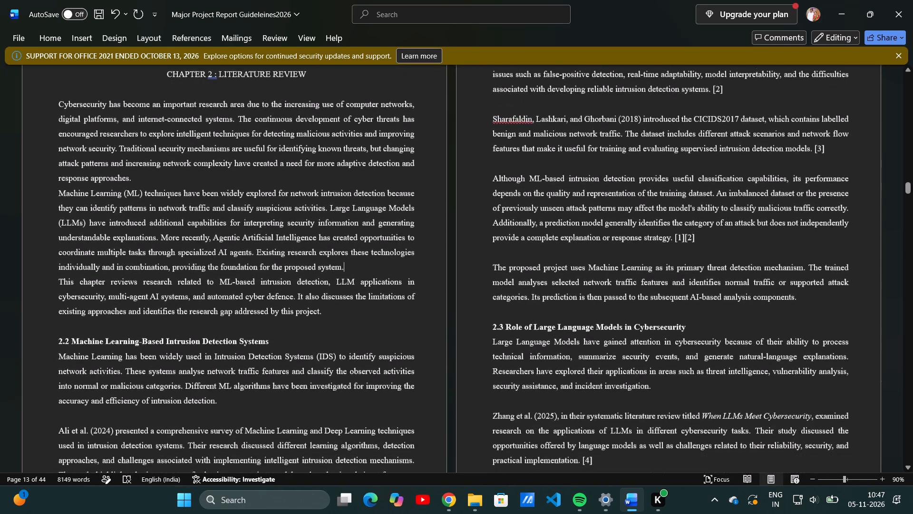
scroll(125, 375, "up", 1)
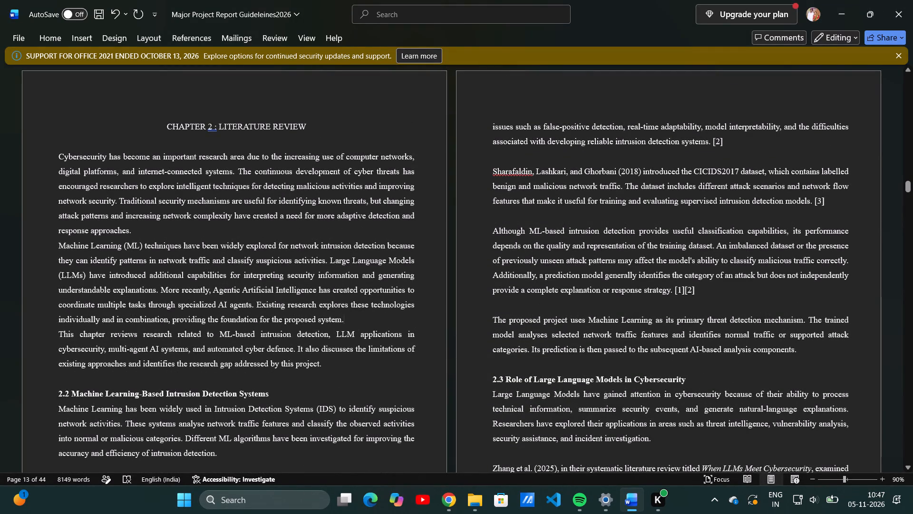
left_click_drag(270, 395, 52, 390)
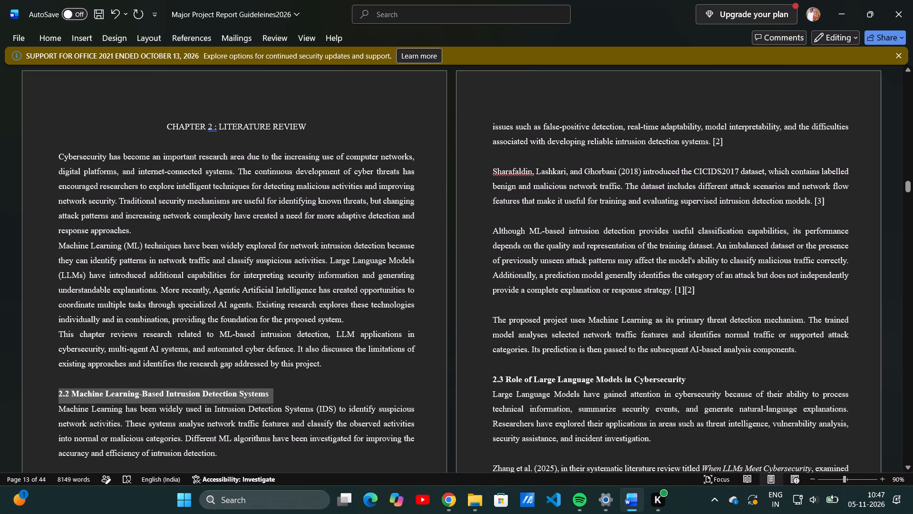
left_click_drag(52, 390, 53, 391)
key("ctrl+c")
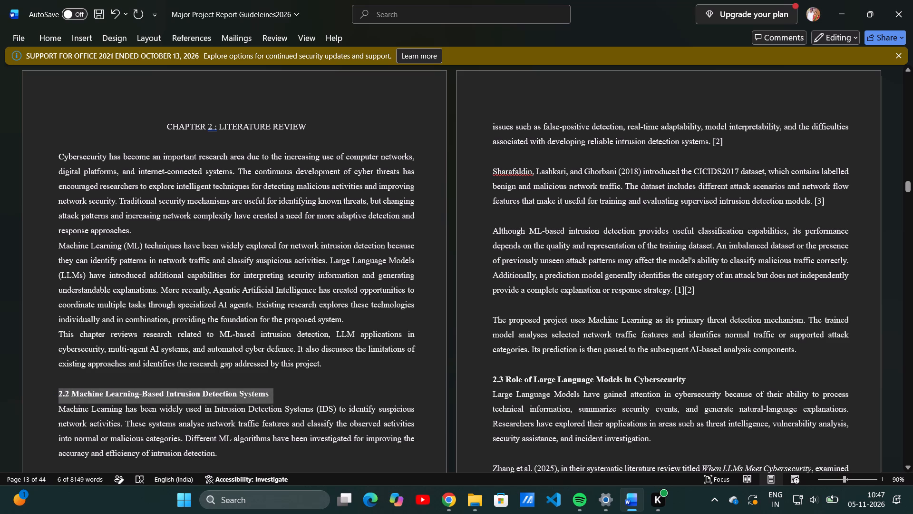
left_click(69, 147)
key("Return")
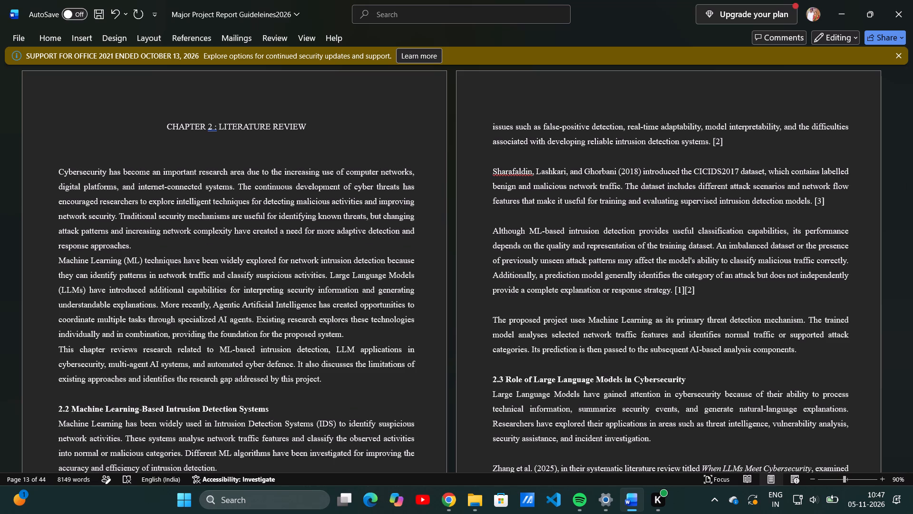
key("BackSpace")
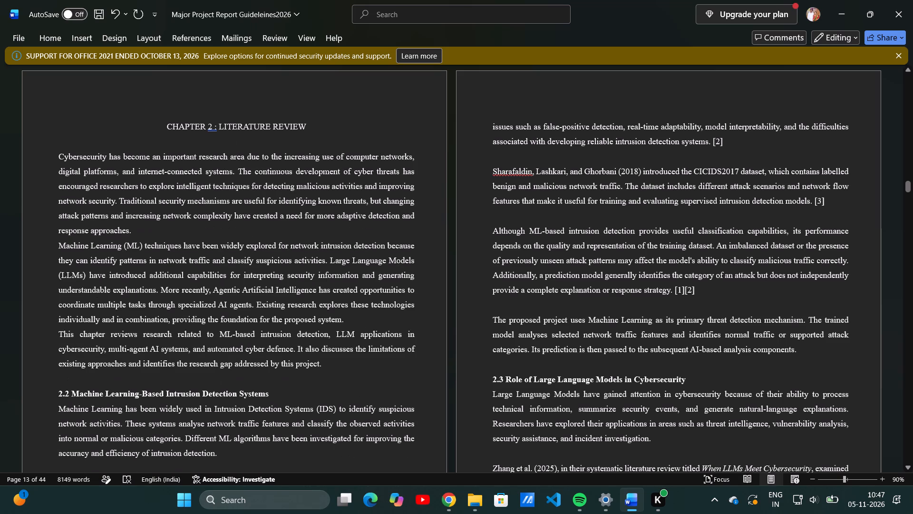
key("BackSpace")
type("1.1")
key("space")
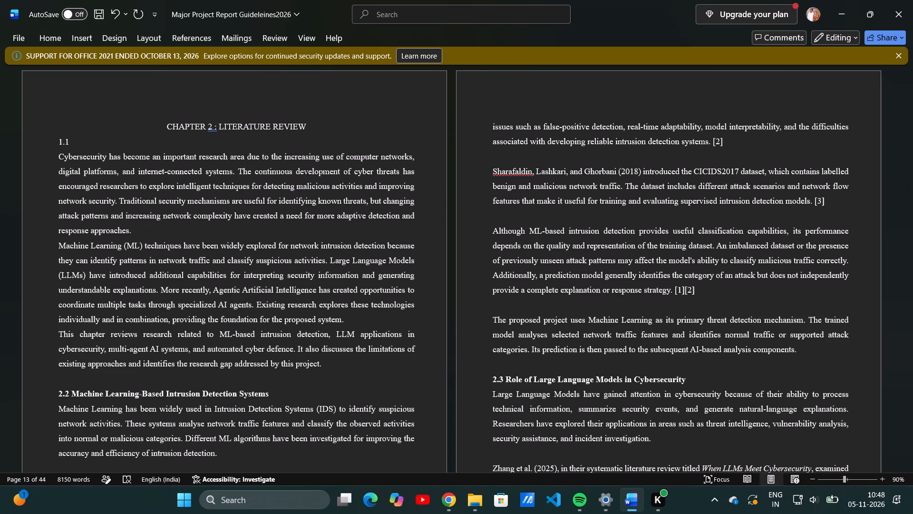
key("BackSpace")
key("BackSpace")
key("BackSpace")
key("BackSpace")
Paste the copied 2.2 heading between the Chapter 2 title and its first paragraph, without an empty line after it.
key("ctrl+v")
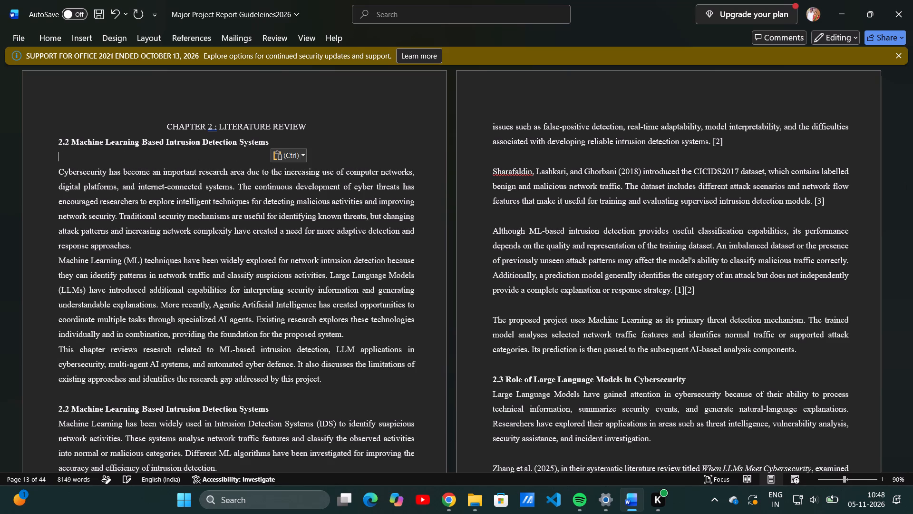
key("BackSpace")
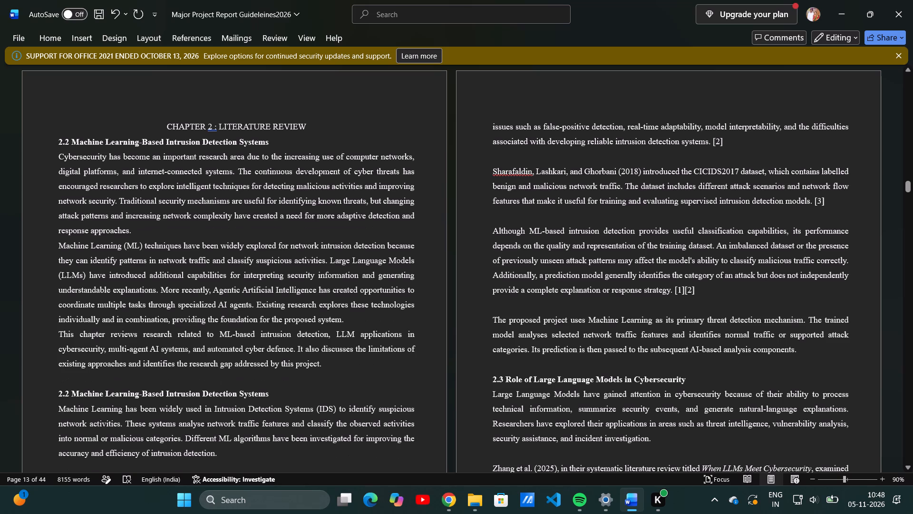
Insert a blank line between the CHAPTER 2 : LITERATURE REVIEW title and the pasted heading below it.
left_click(312, 128)
key("Return")
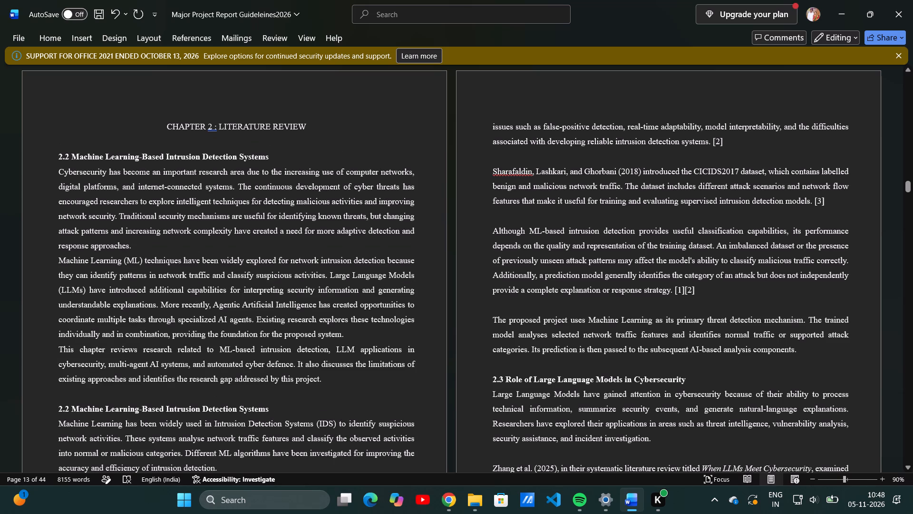
Change the pasted heading under the Chapter 2 title to read 2.1 Introduction.
left_click(68, 157)
key("BackSpace")
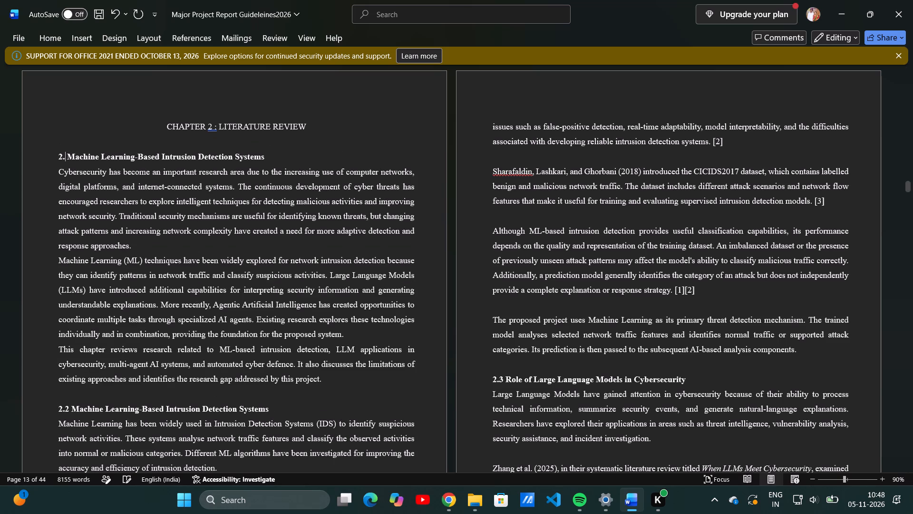
key("1")
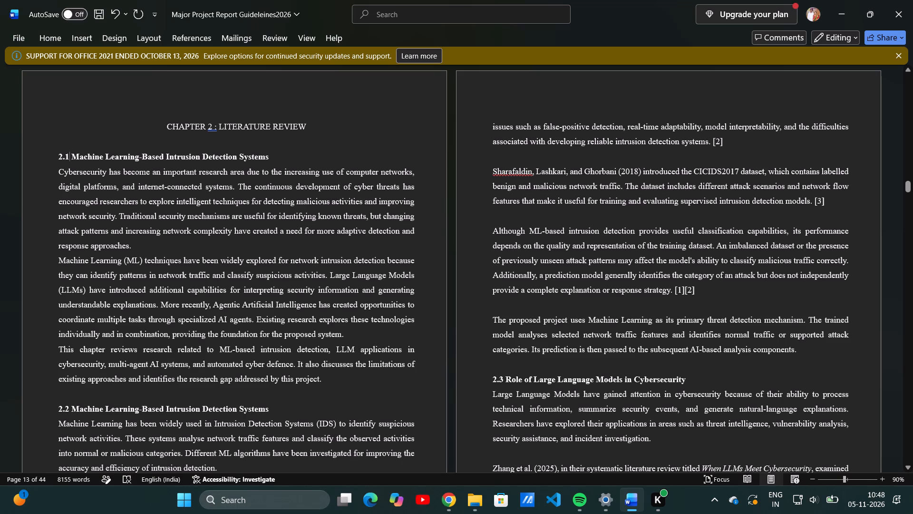
left_click(266, 156)
left_click_drag(271, 158, 87, 160)
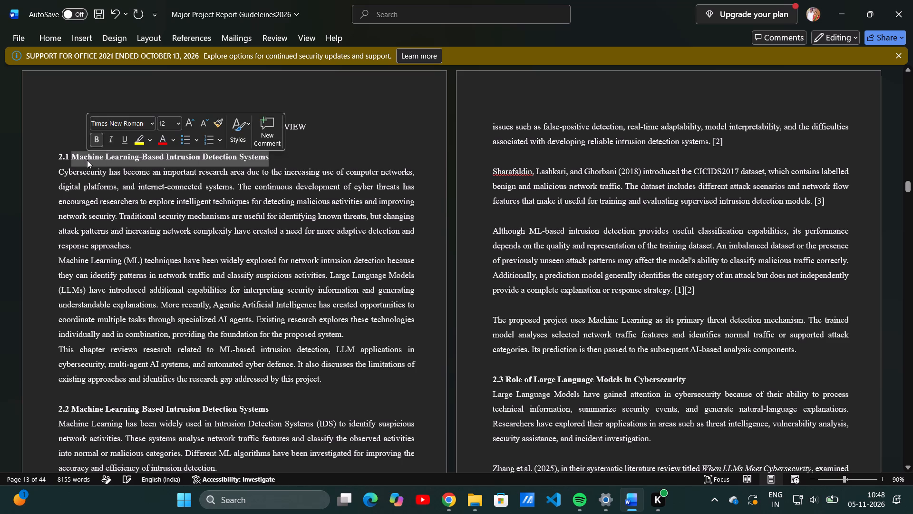
key("BackSpace")
key("i")
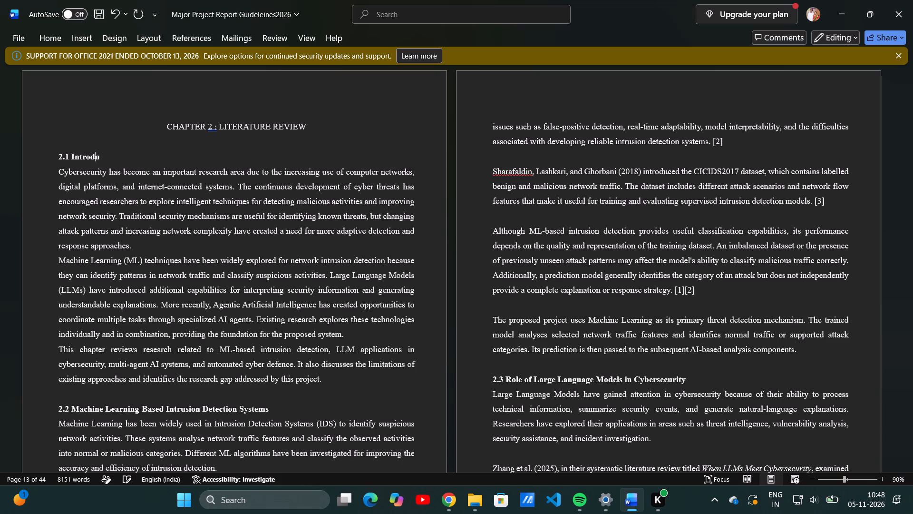
type("ion")
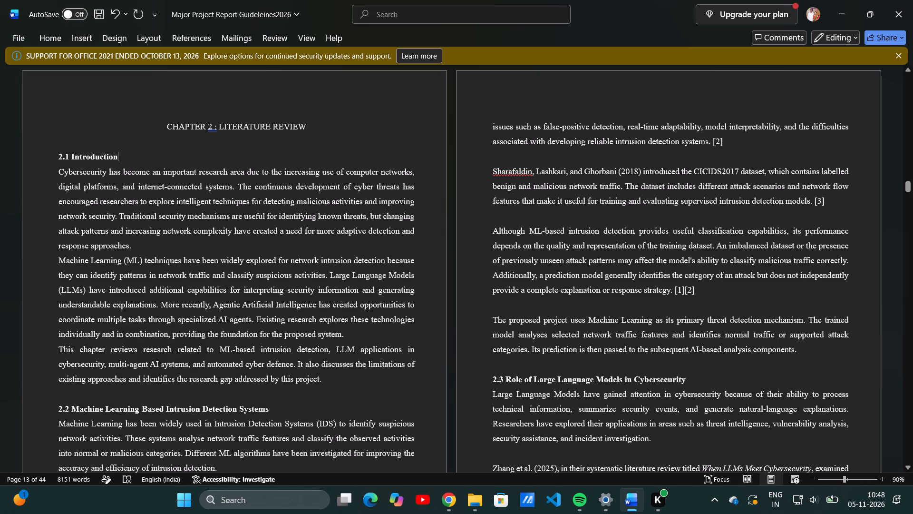
left_click(87, 162)
Look through the Chapter 2 pages from section 2.1 to section 2.6, examining the headings, paragraph spacing and page breaks.
scroll(509, 326, "down", 1)
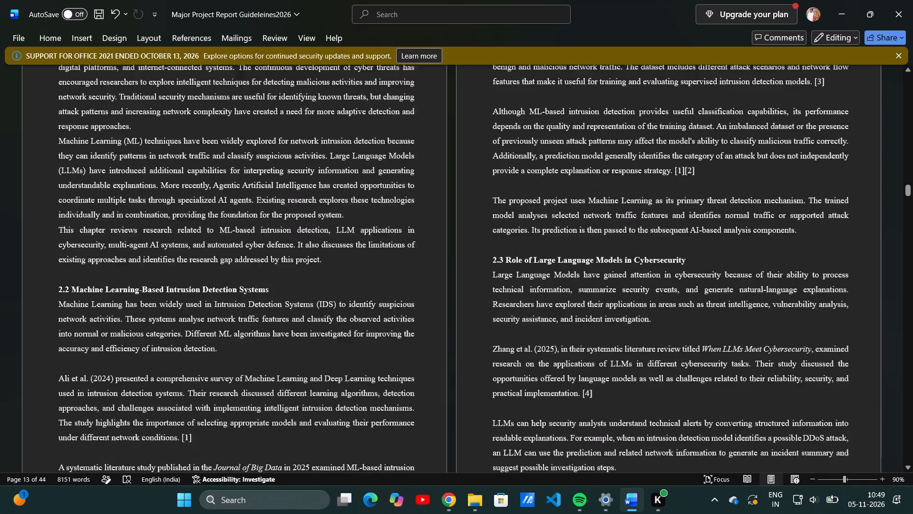
scroll(509, 326, "down", 4)
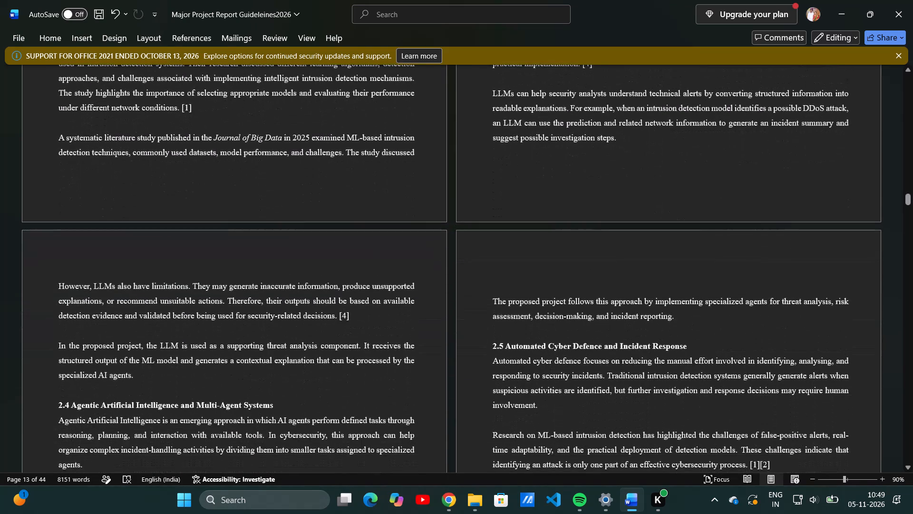
scroll(509, 326, "up", 3)
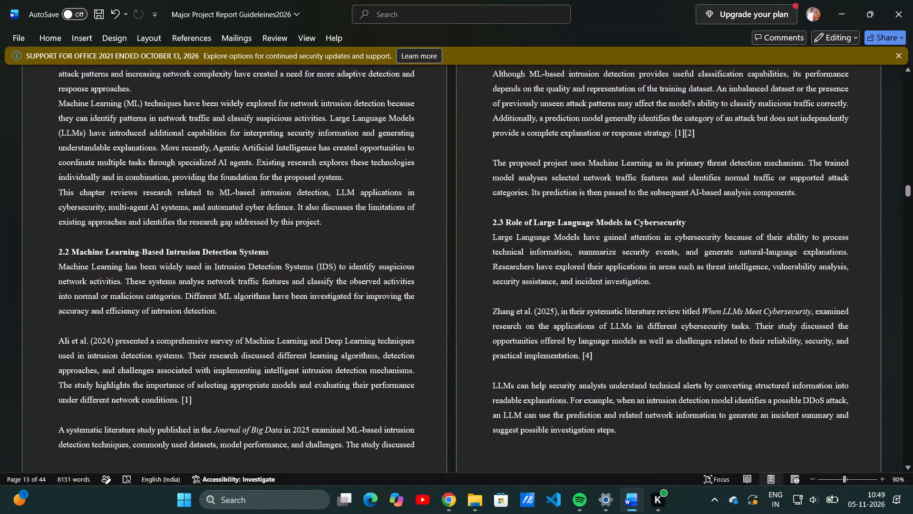
scroll(243, 371, "down", 4)
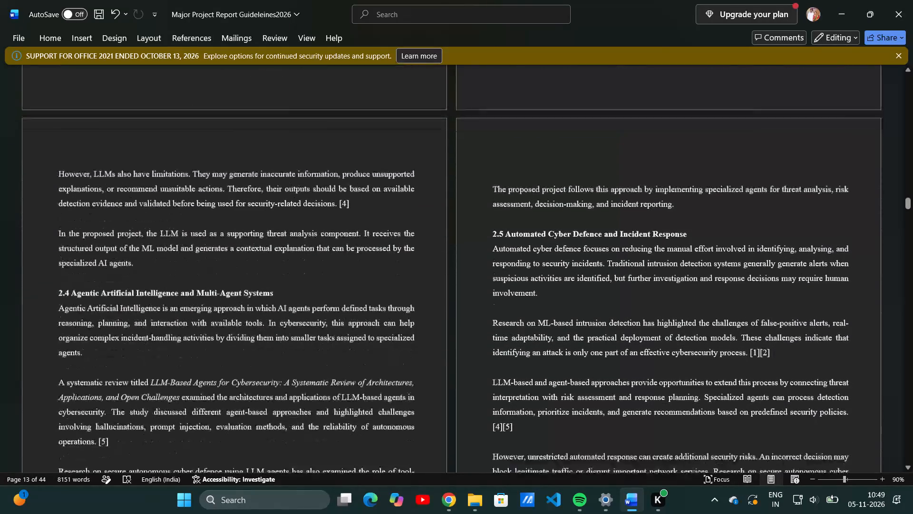
scroll(243, 371, "down", 1)
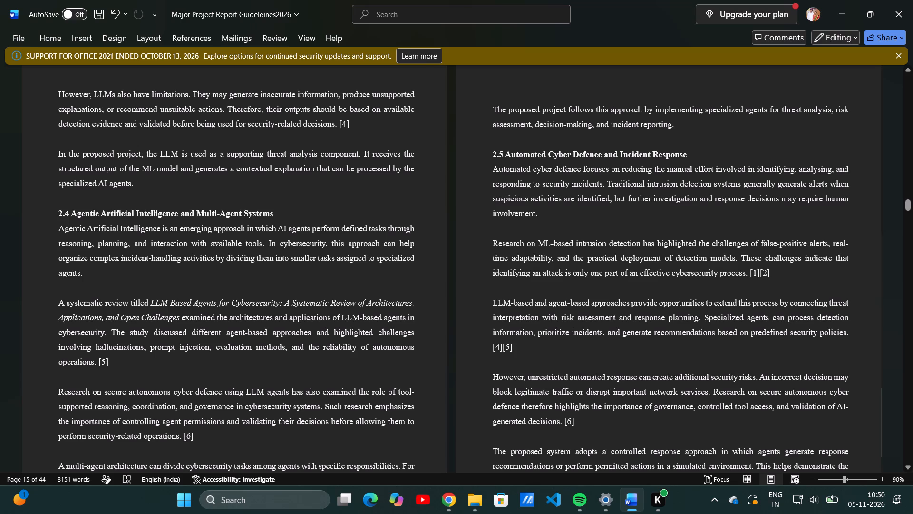
scroll(427, 392, "down", 3)
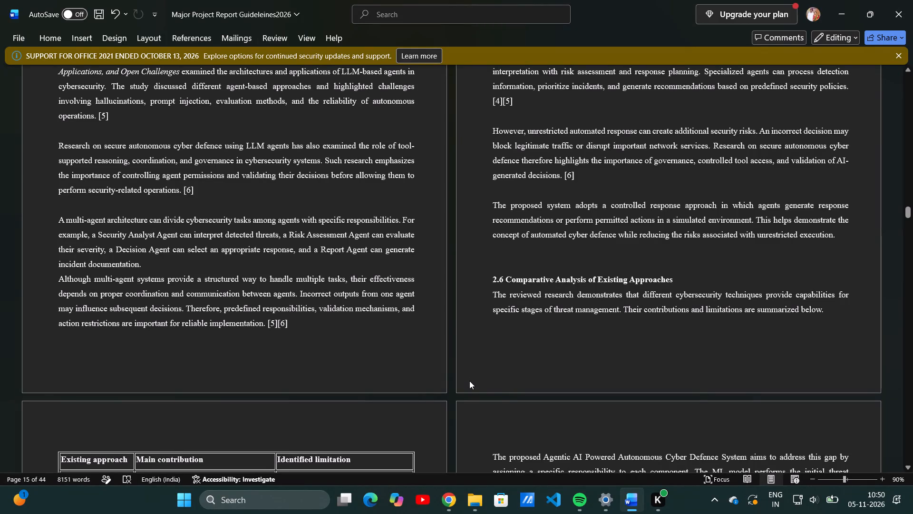
scroll(469, 381, "up", 6)
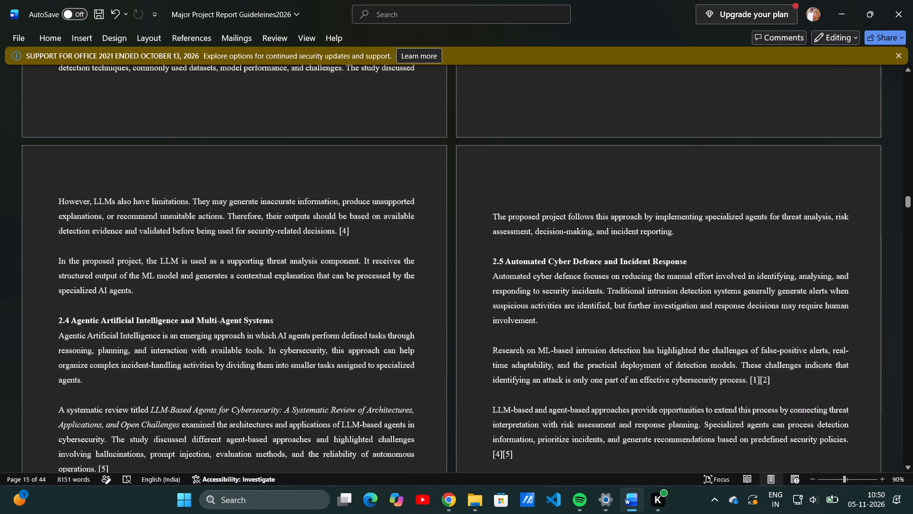
scroll(469, 381, "up", 4)
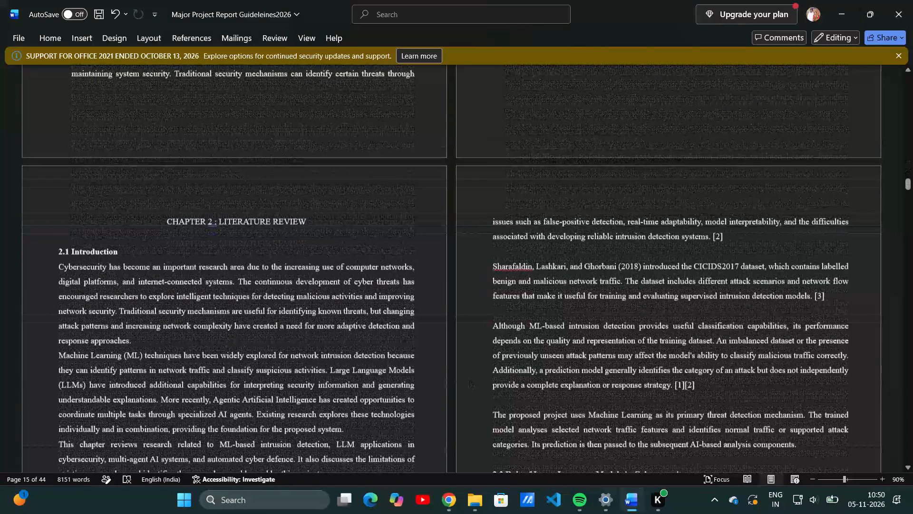
scroll(469, 381, "down", 1)
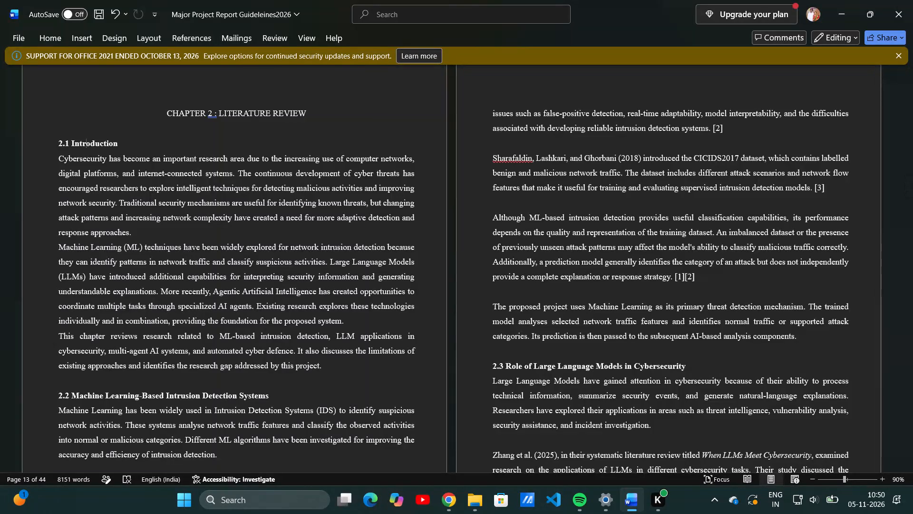
left_click(469, 381)
scroll(469, 381, "down", 1)
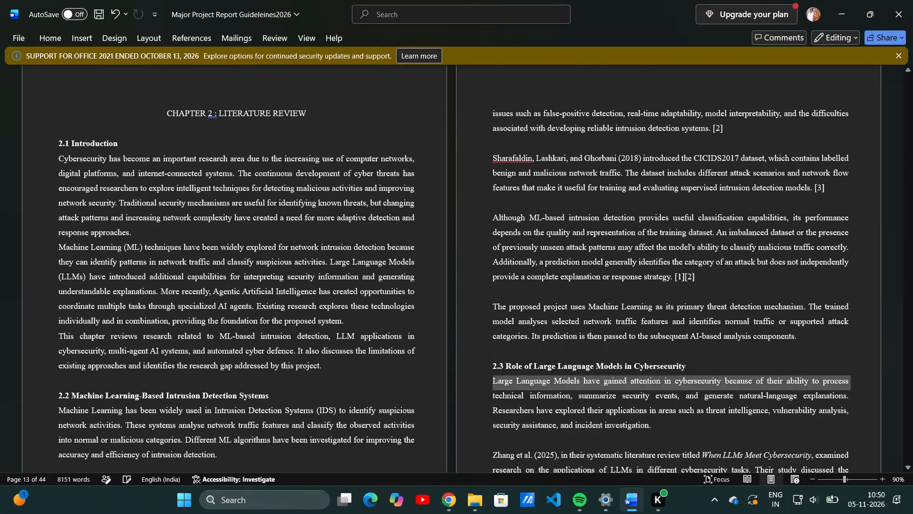
scroll(469, 381, "down", 3)
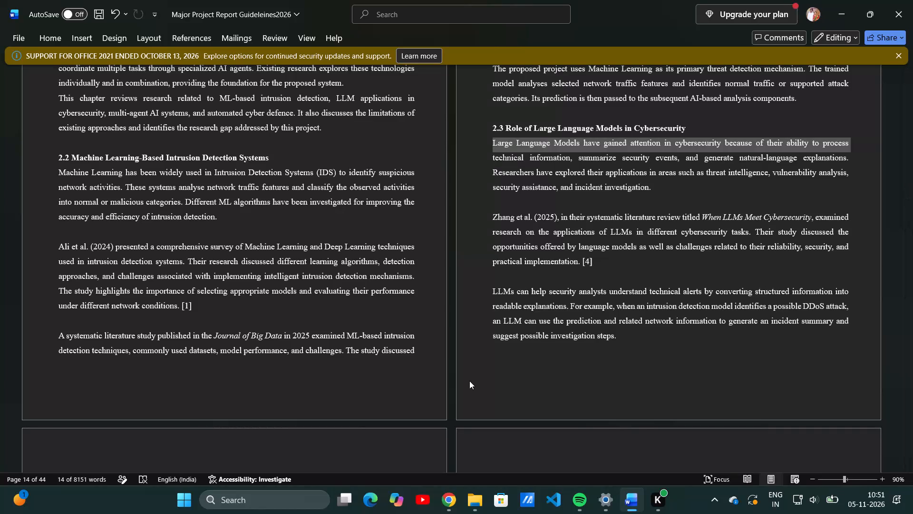
scroll(552, 364, "down", 1)
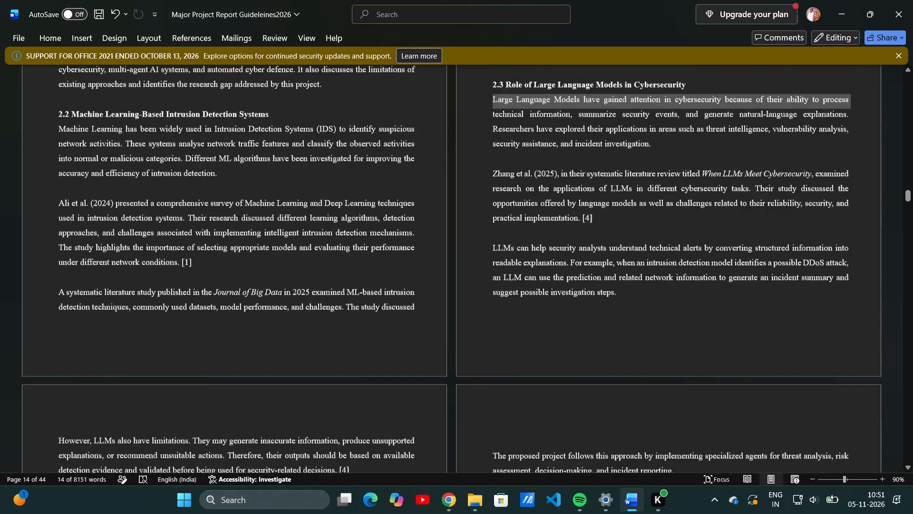
scroll(552, 364, "down", 3)
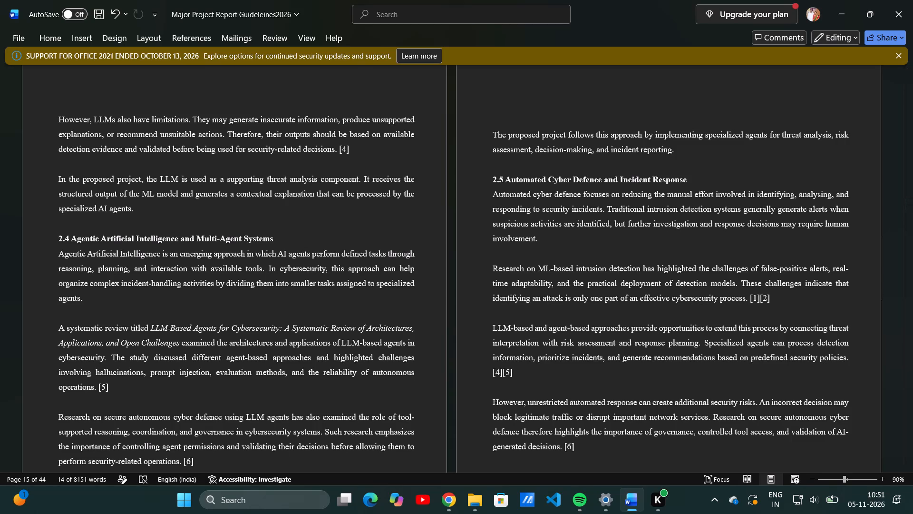
scroll(552, 364, "down", 3)
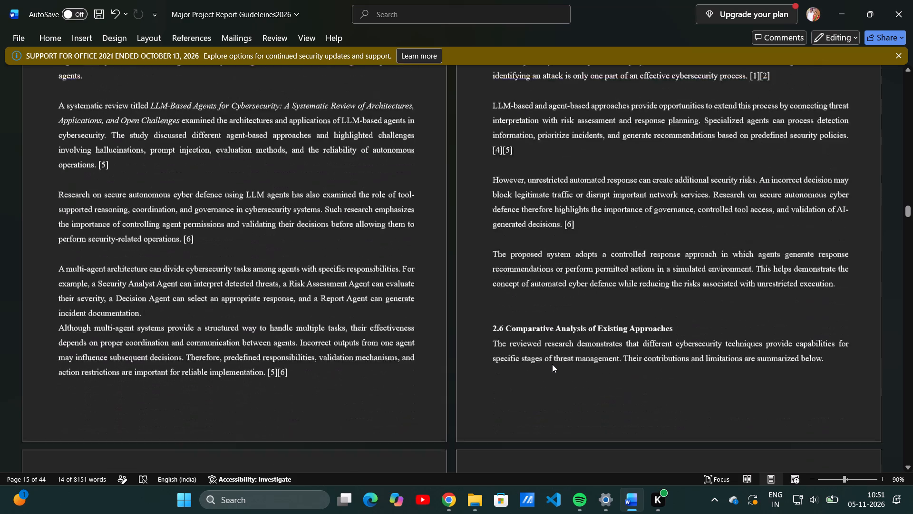
scroll(552, 364, "down", 1)
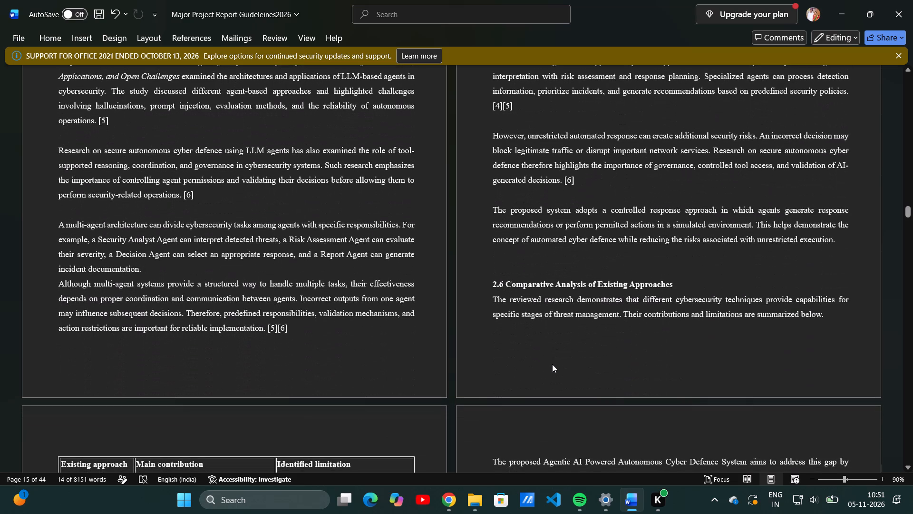
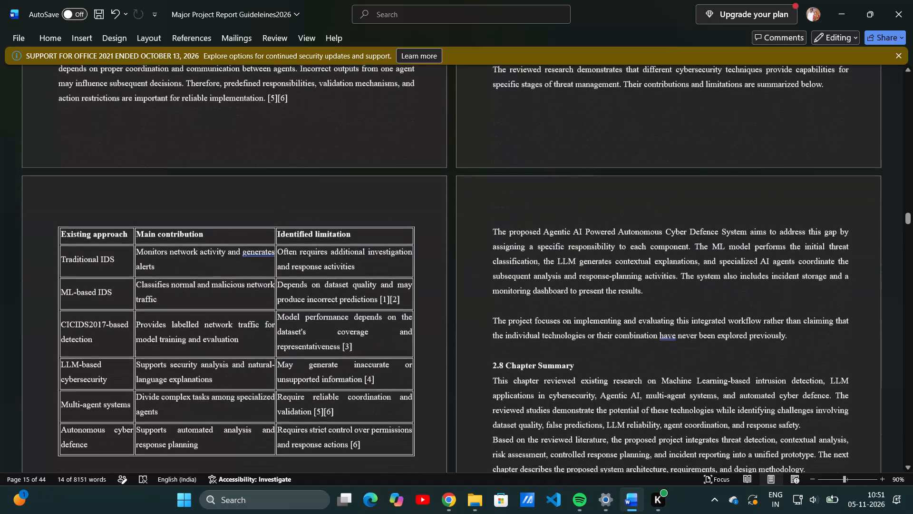
Look through the end of Chapter 2, from the existing-approaches table to the Chapter 3 title, examining headings, spacing and page breaks.
scroll(552, 364, "down", 3)
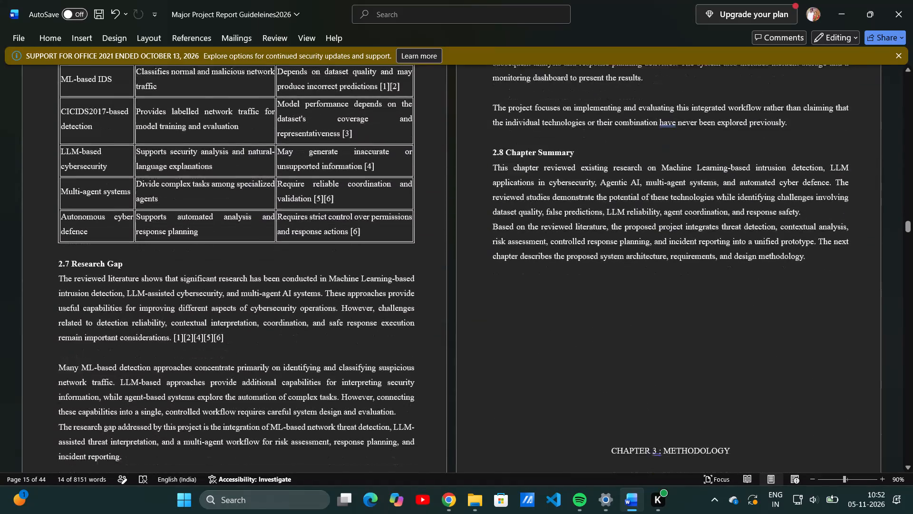
scroll(552, 364, "down", 1)
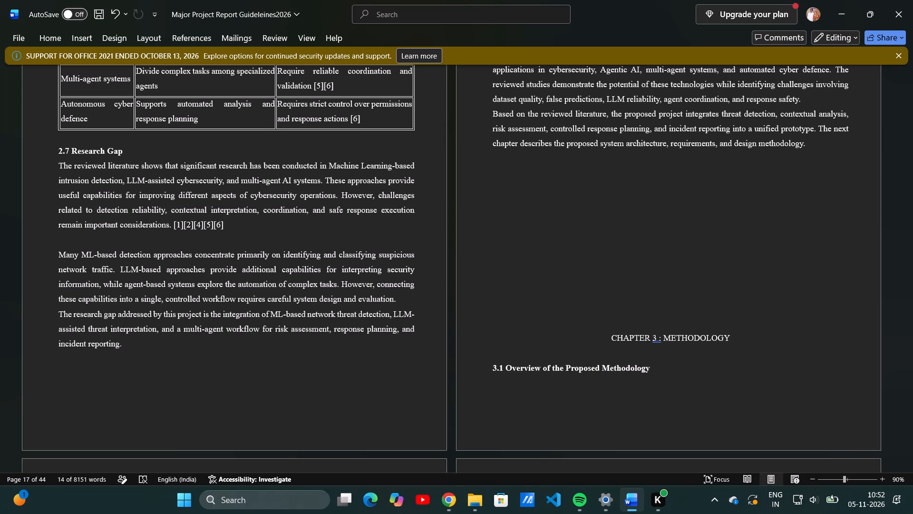
scroll(742, 358, "up", 1)
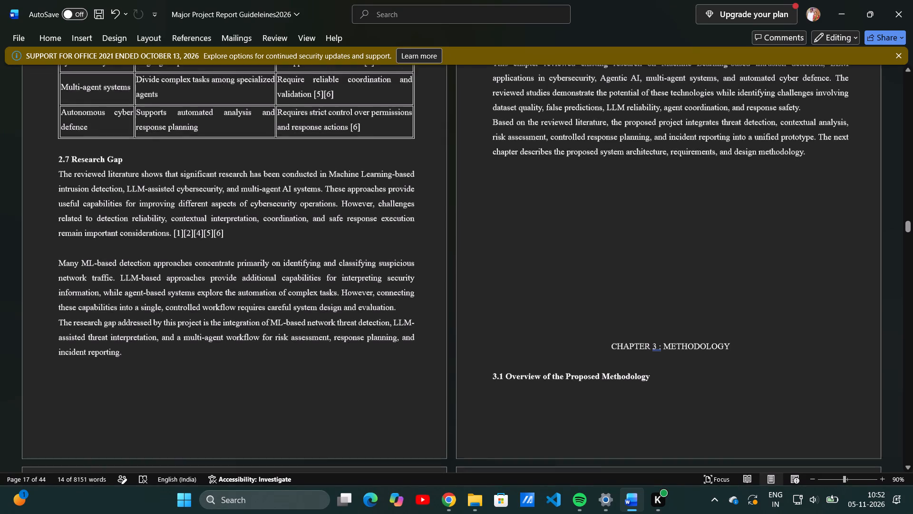